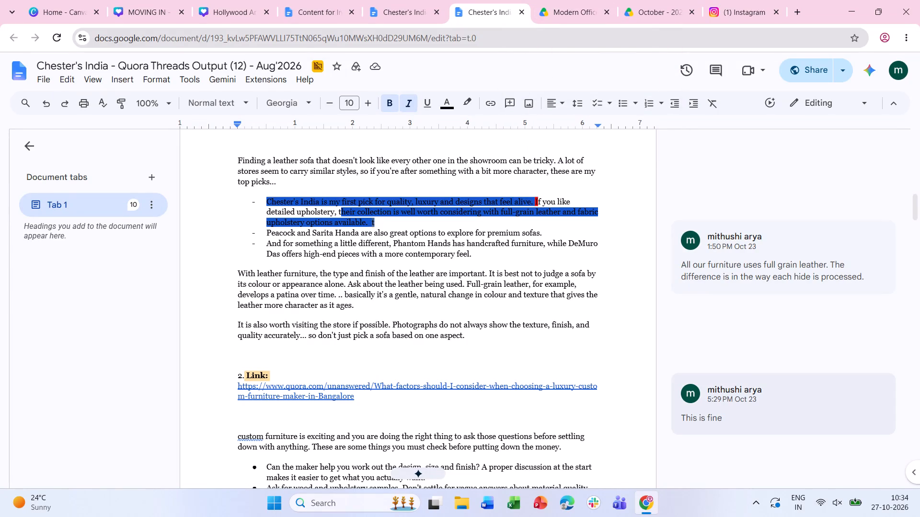
Open a new browser tab alongside the Chester's India Quora threads document.
click(799, 11)
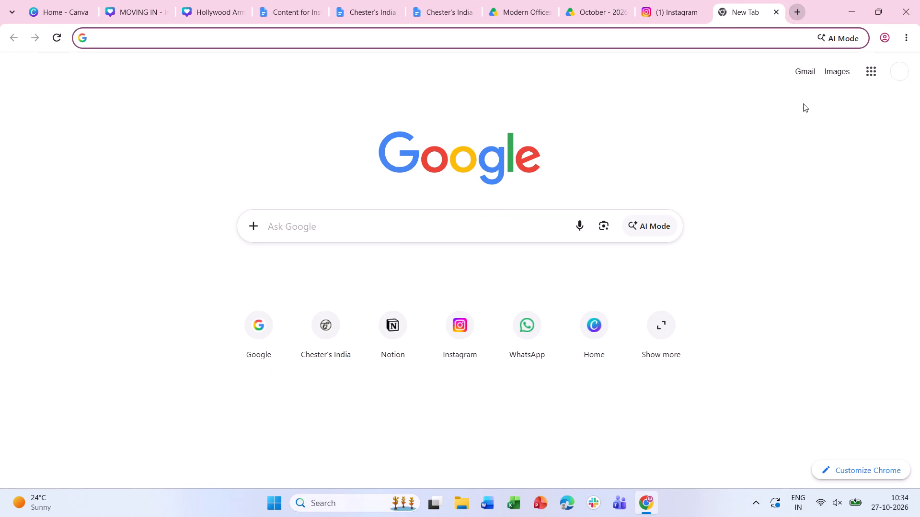
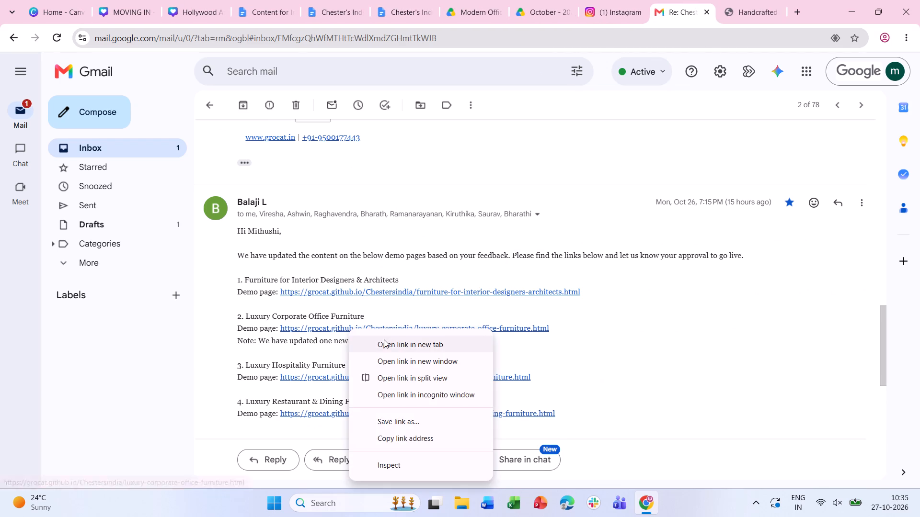
Open the Luxury Corporate Office, Luxury Hospitality and Luxury Restaurant & Dining Furniture demo pages from the email in new tabs.
click(384, 339)
scroll(501, 353, down, 1)
right_click(369, 319)
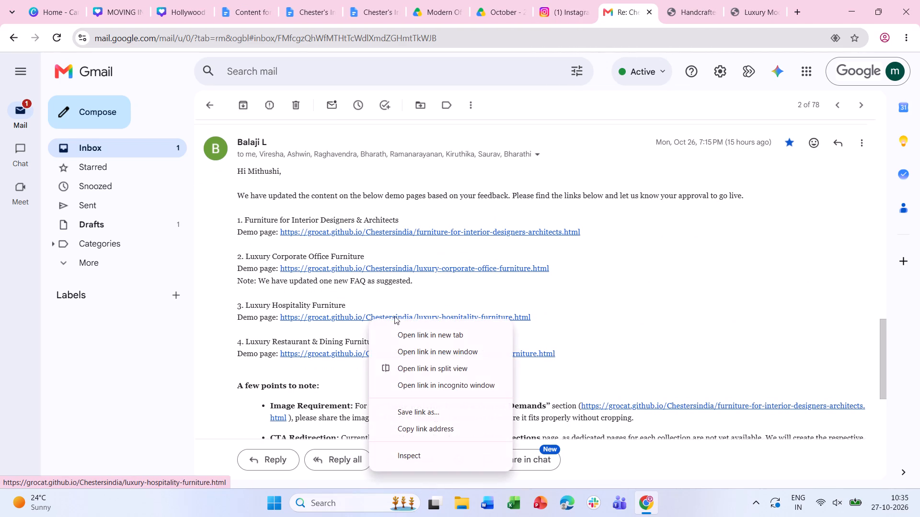
click(418, 329)
right_click(384, 355)
click(442, 221)
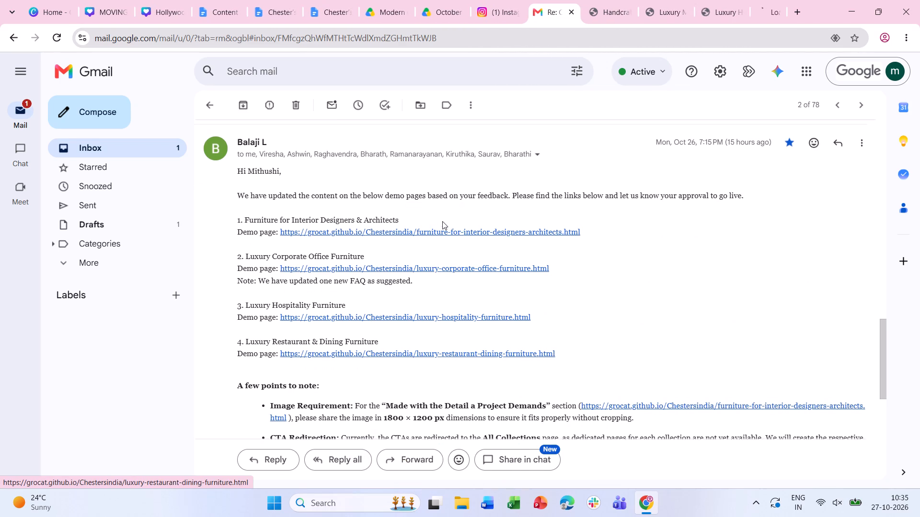
Open the interior designers, corporate office and hospitality page links under "A few points to note" in new tabs.
scroll(642, 284, down, 2)
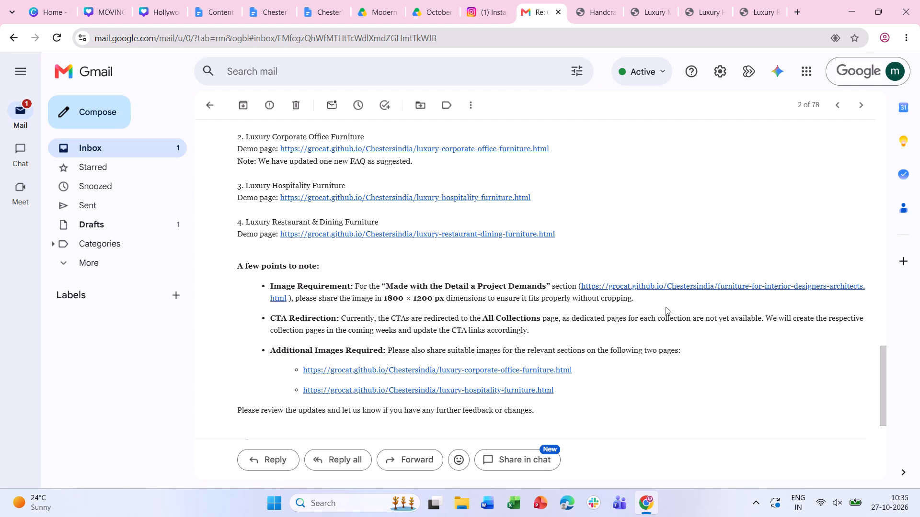
right_click(664, 283)
click(670, 295)
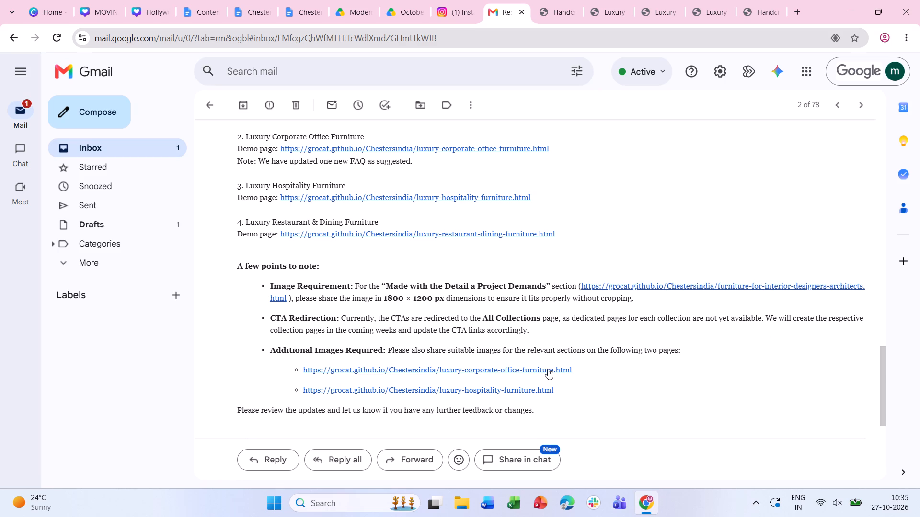
right_click(525, 369)
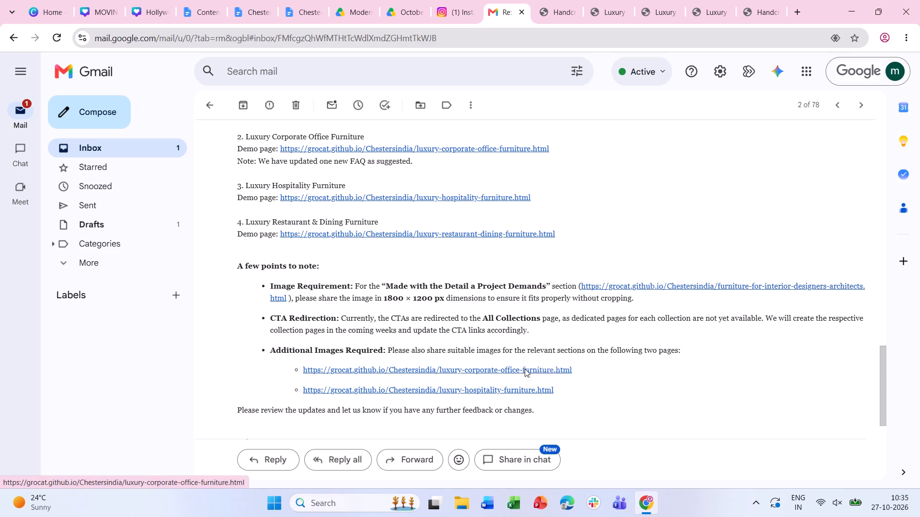
click(567, 230)
right_click(508, 388)
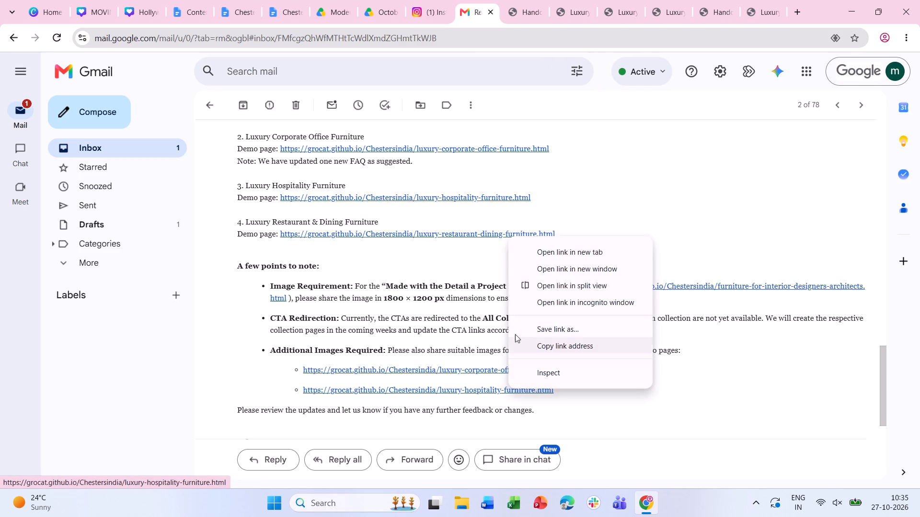
Open the luxury hospitality furniture link under "Additional Images Required" in a new tab.
click(547, 258)
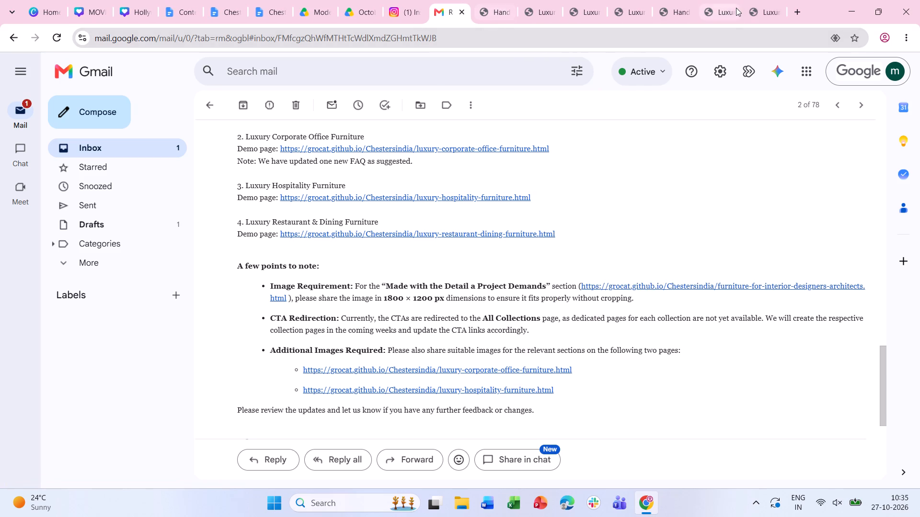
Look through the Luxury Corporate Office Furniture demo page from the hero banner to the FAQs, checking its sections and images.
click(723, 0)
scroll(717, 262, down, 3)
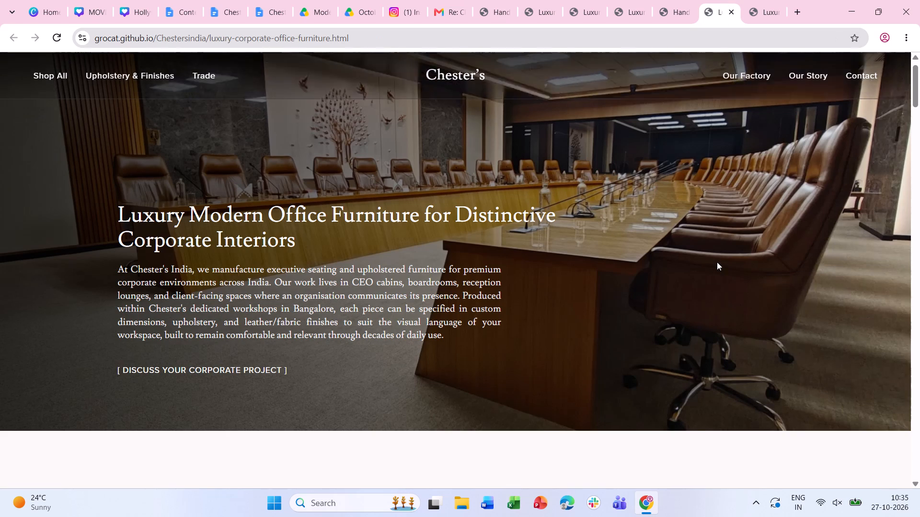
scroll(713, 251, down, 7)
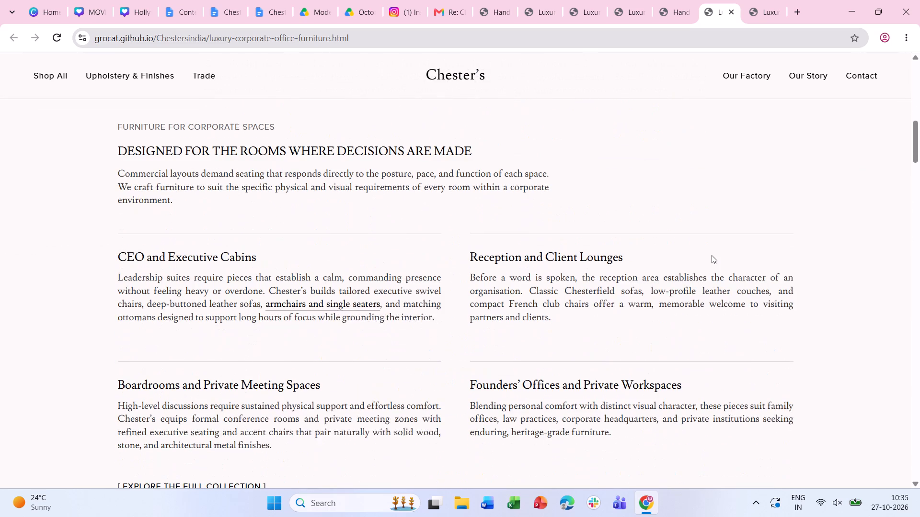
scroll(699, 248, down, 7)
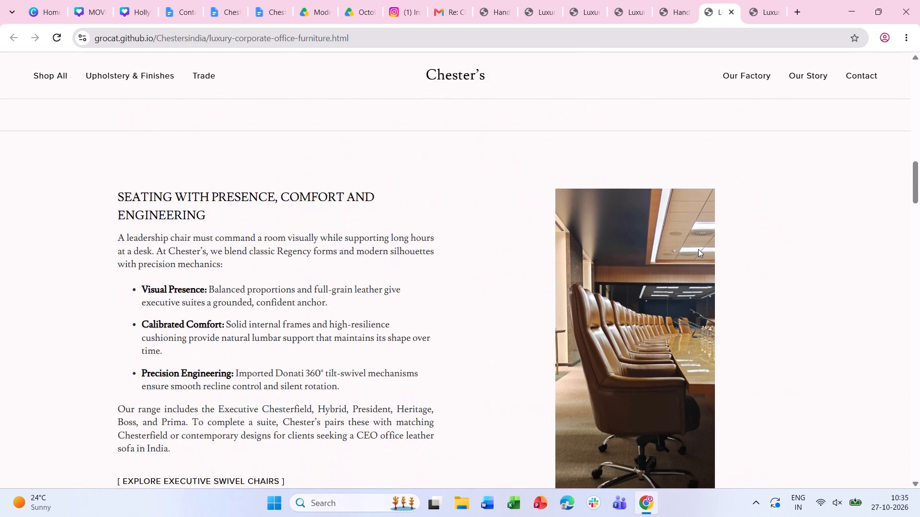
scroll(698, 249, down, 7)
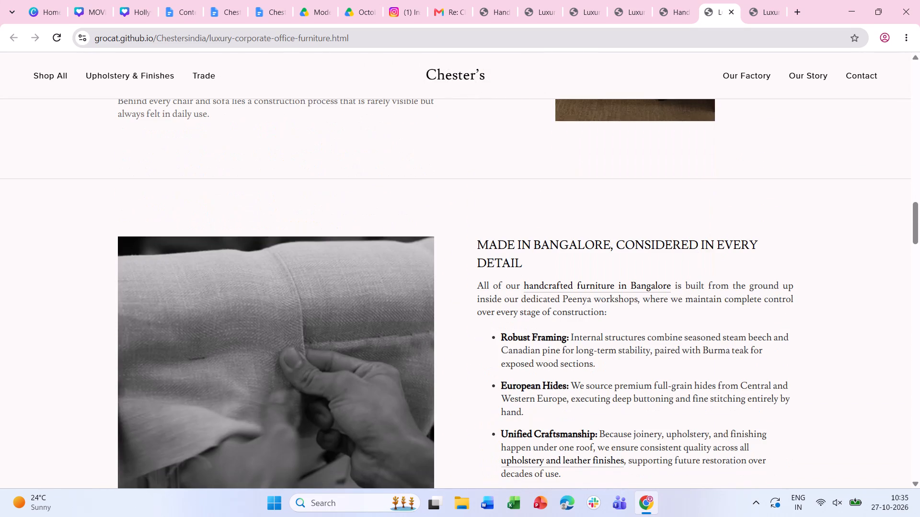
scroll(689, 248, down, 9)
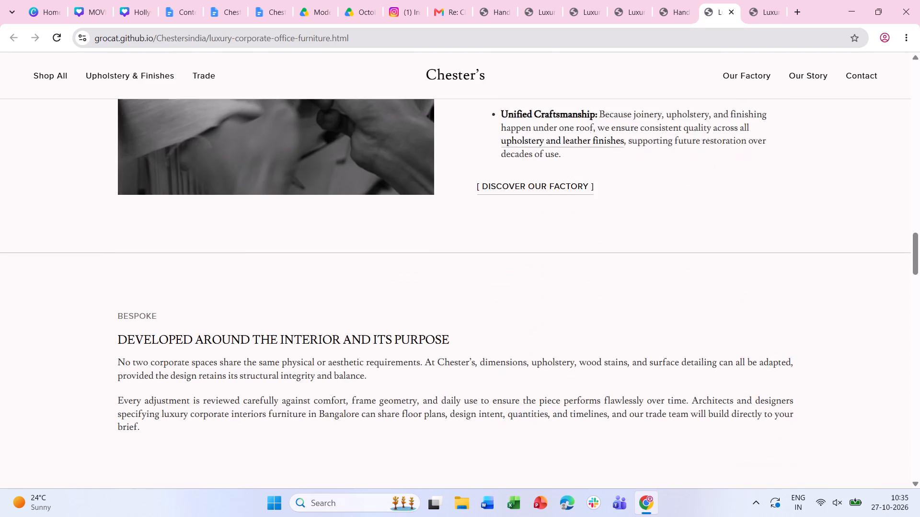
scroll(689, 248, down, 19)
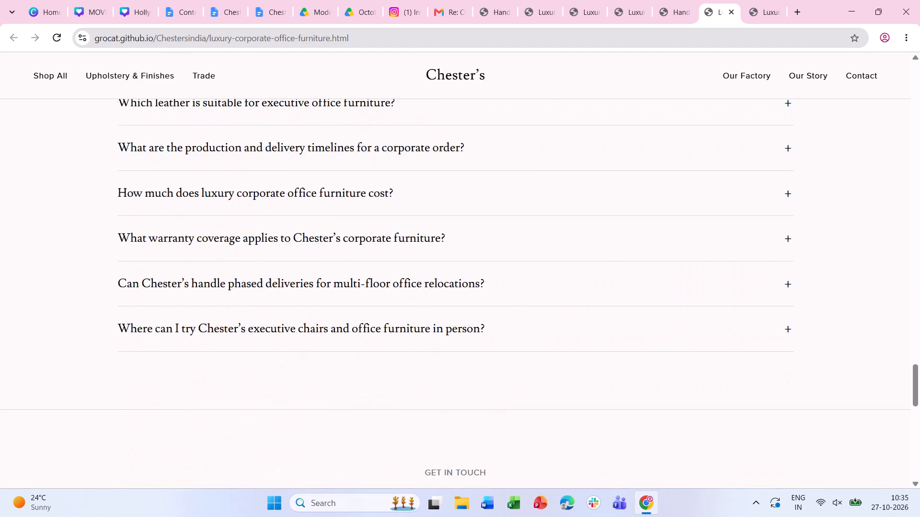
scroll(689, 248, down, 6)
scroll(688, 248, up, 20)
scroll(688, 248, up, 20)
scroll(688, 248, up, 15)
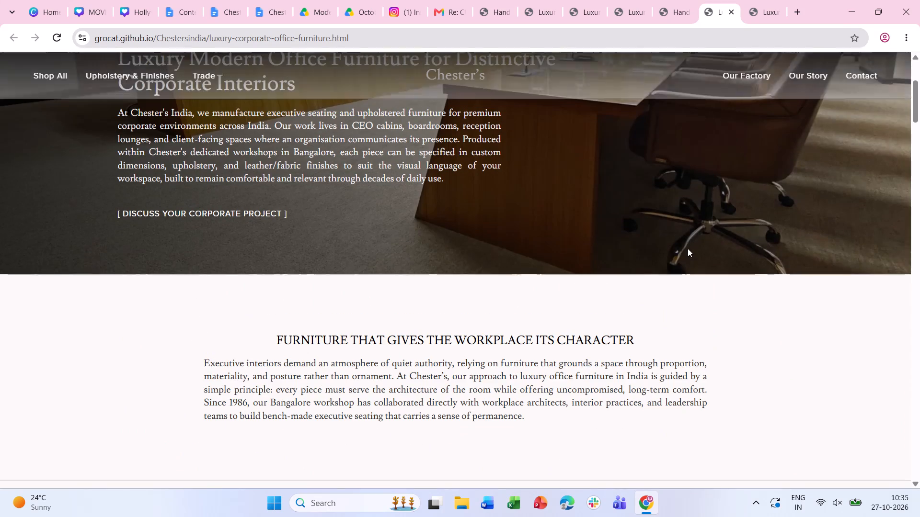
Recheck the email's image requests and look through the Luxury Hospitality Furniture demo page's sections and images.
click(478, 0)
click(448, 0)
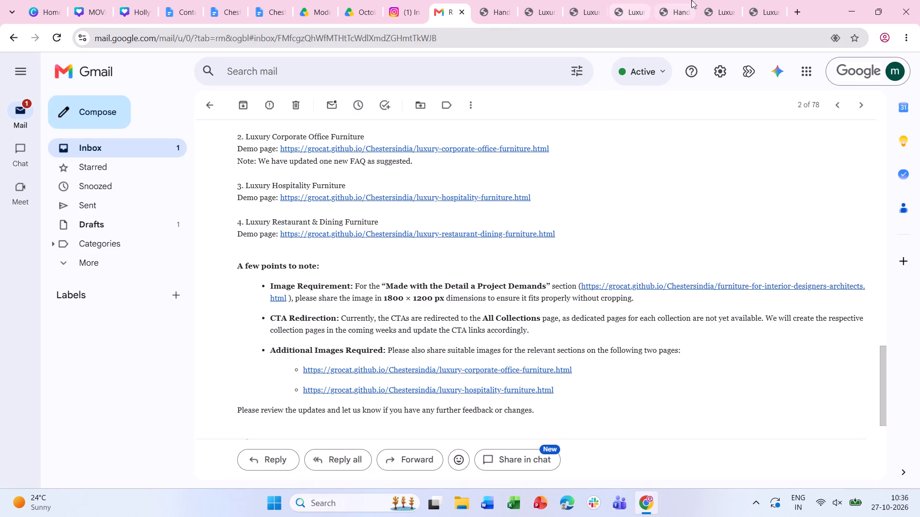
click(757, 0)
scroll(622, 342, down, 2)
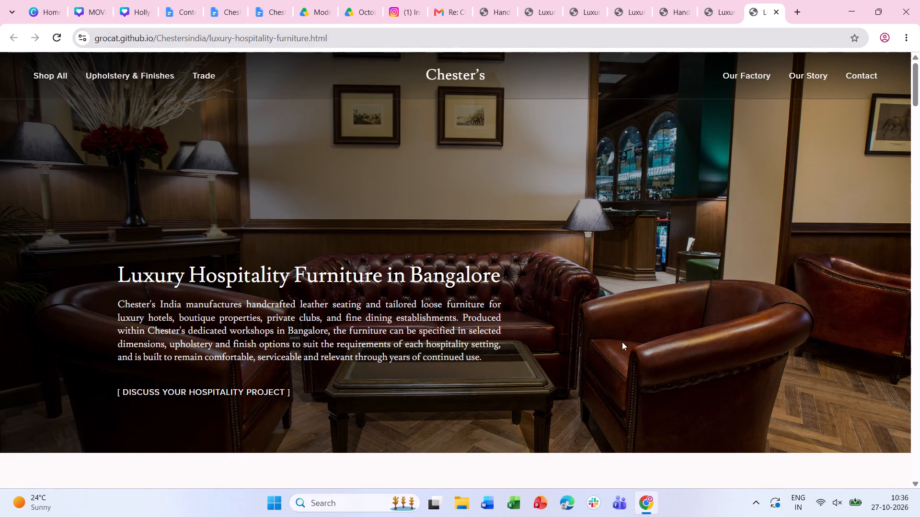
scroll(622, 342, down, 3)
scroll(537, 324, down, 4)
scroll(651, 323, down, 4)
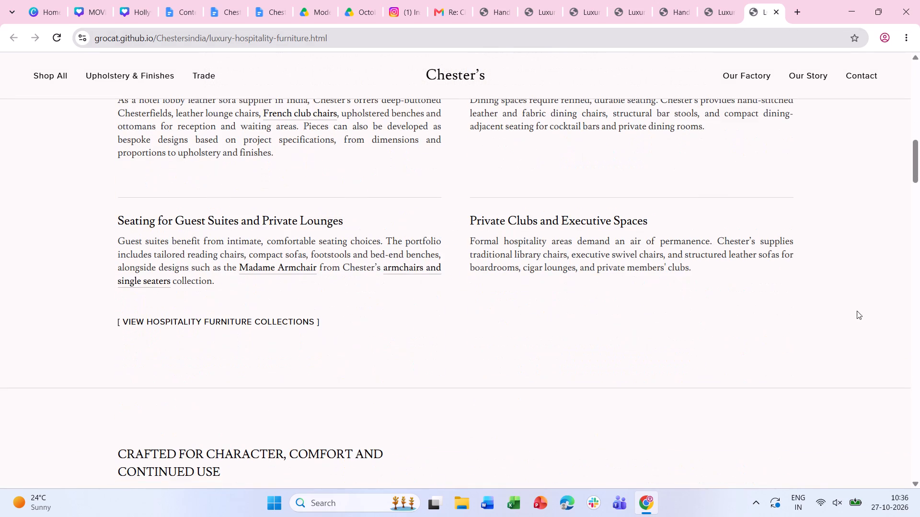
scroll(850, 307, down, 17)
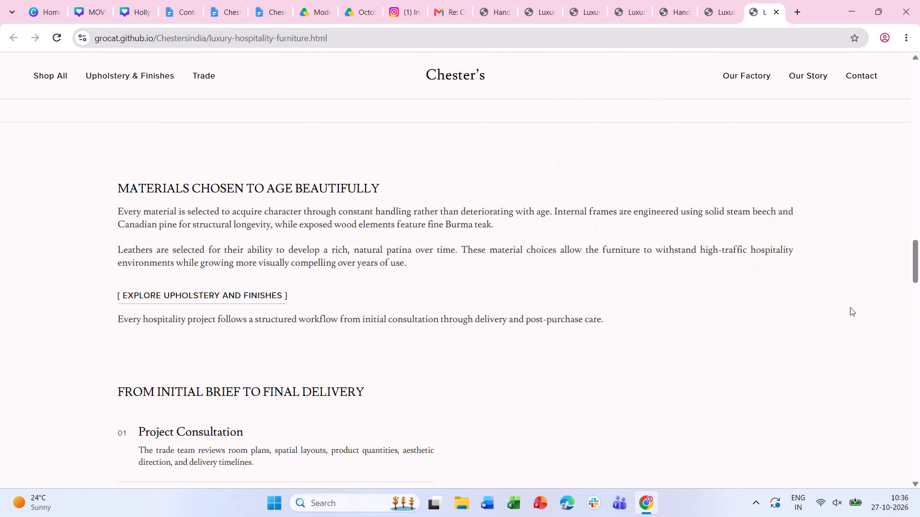
scroll(850, 307, down, 5)
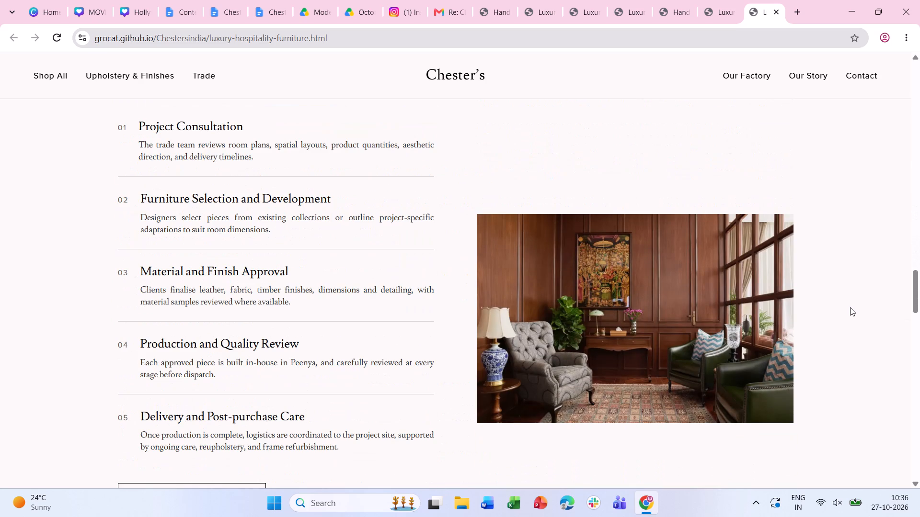
Examine the hospitality furniture demo page's text and images, from the craftsmanship sections through the delivery process to the closing enquiry section.
scroll(850, 307, up, 2)
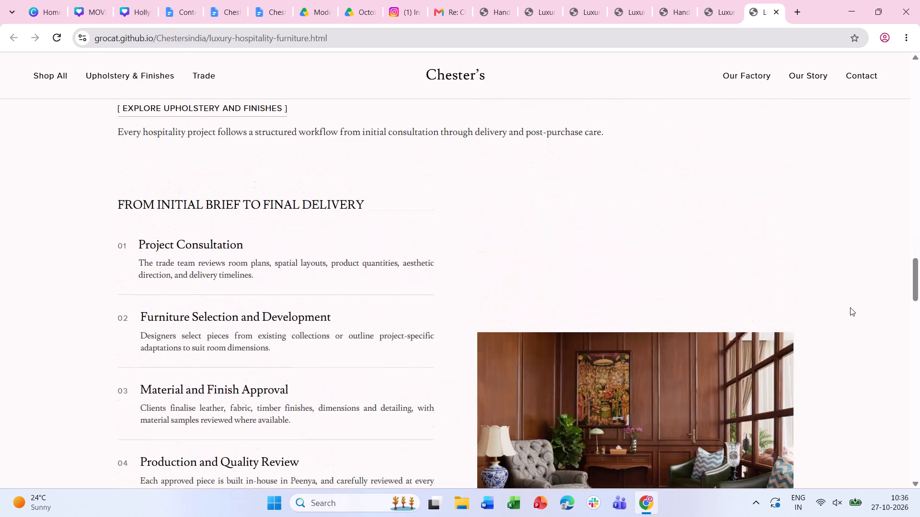
scroll(850, 307, down, 4)
scroll(850, 307, up, 2)
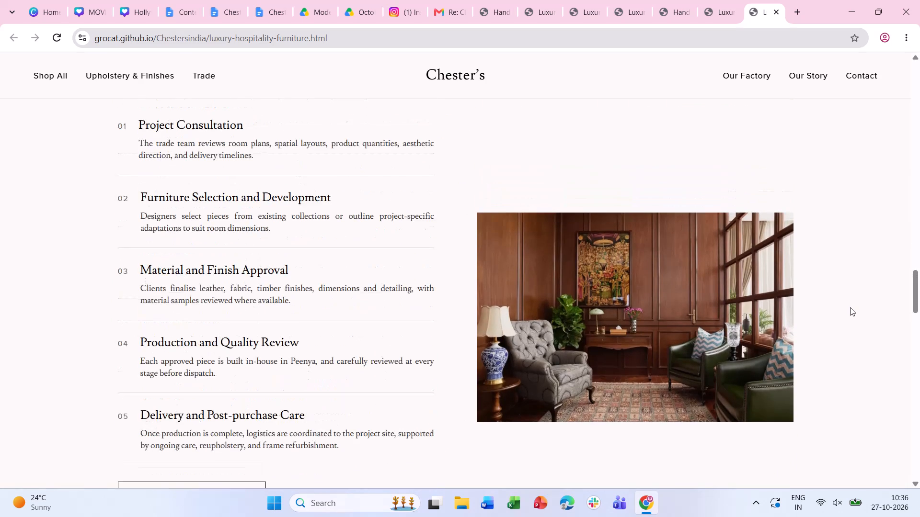
scroll(850, 307, up, 3)
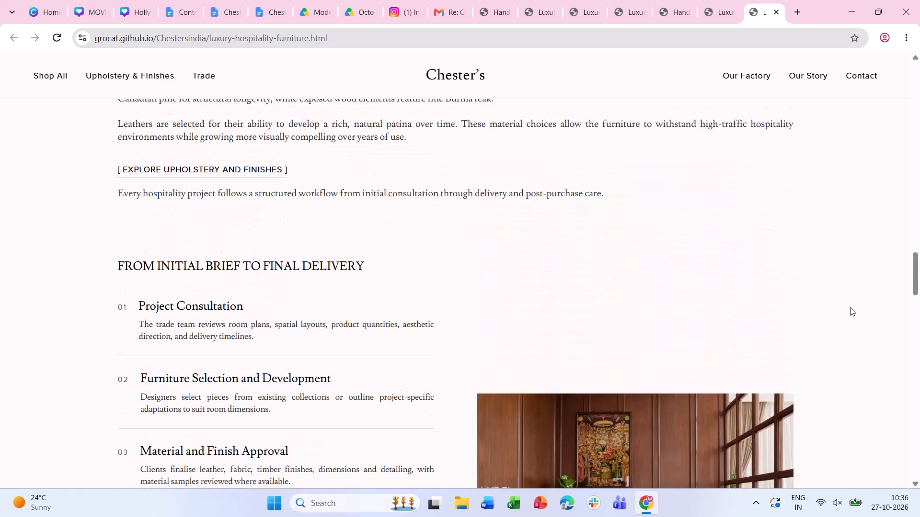
scroll(850, 307, down, 6)
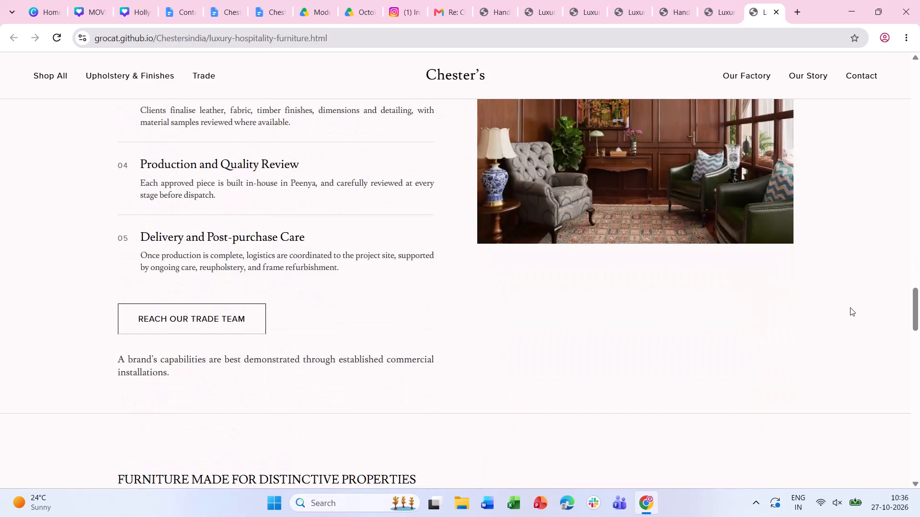
scroll(850, 307, down, 20)
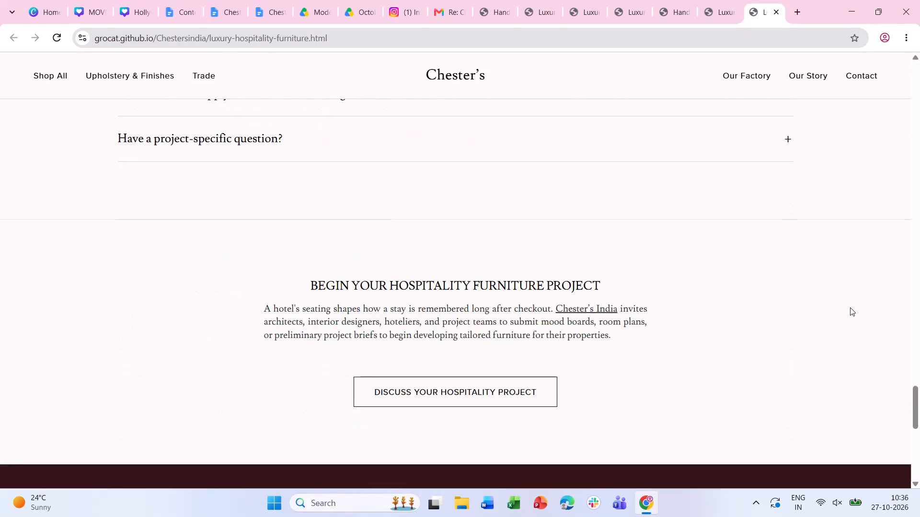
scroll(850, 307, up, 7)
scroll(850, 307, up, 20)
scroll(850, 307, up, 13)
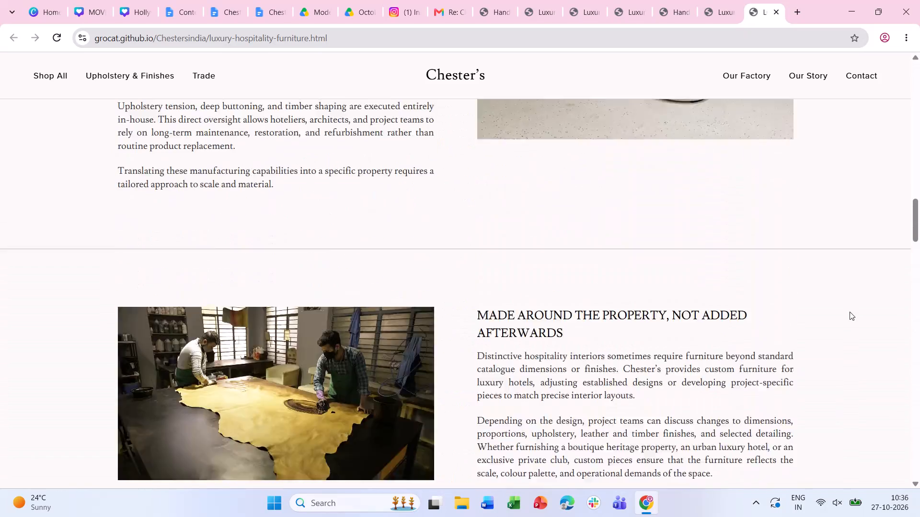
scroll(850, 312, up, 12)
Review the interior designers and architects demo page from its hero through "From Brief to Workshop" and "Furniture for the Spaces You Are Shaping".
click(502, 0)
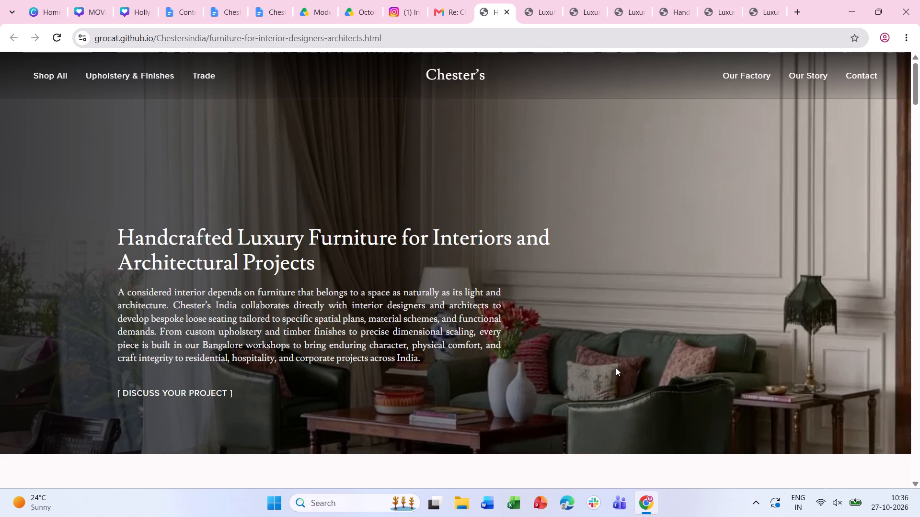
scroll(617, 352, down, 6)
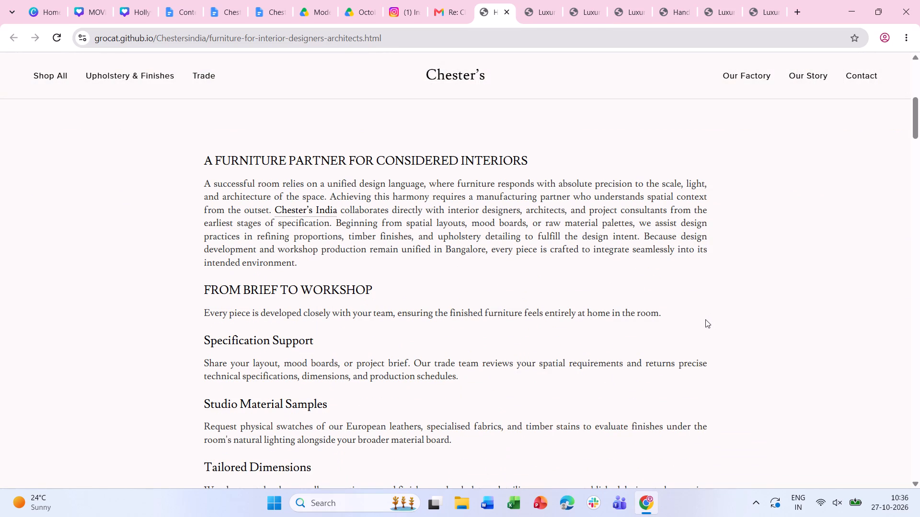
scroll(705, 320, down, 3)
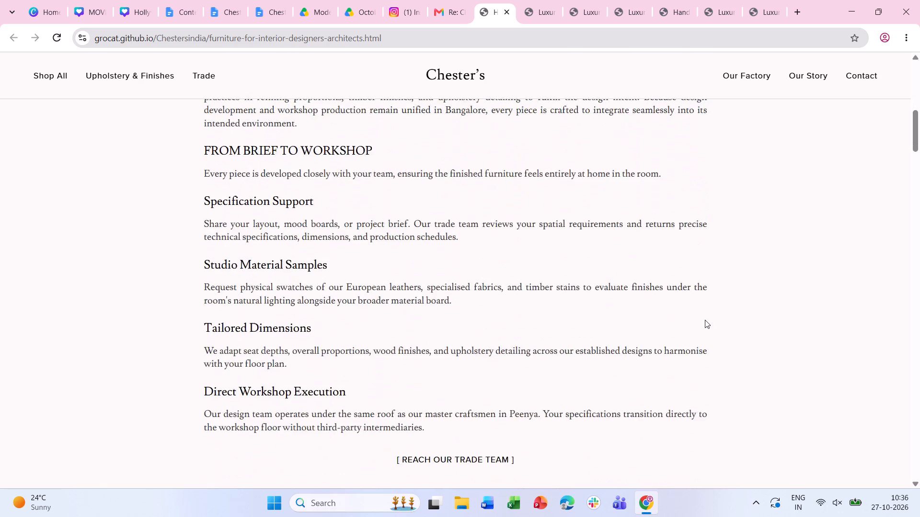
scroll(705, 320, up, 1)
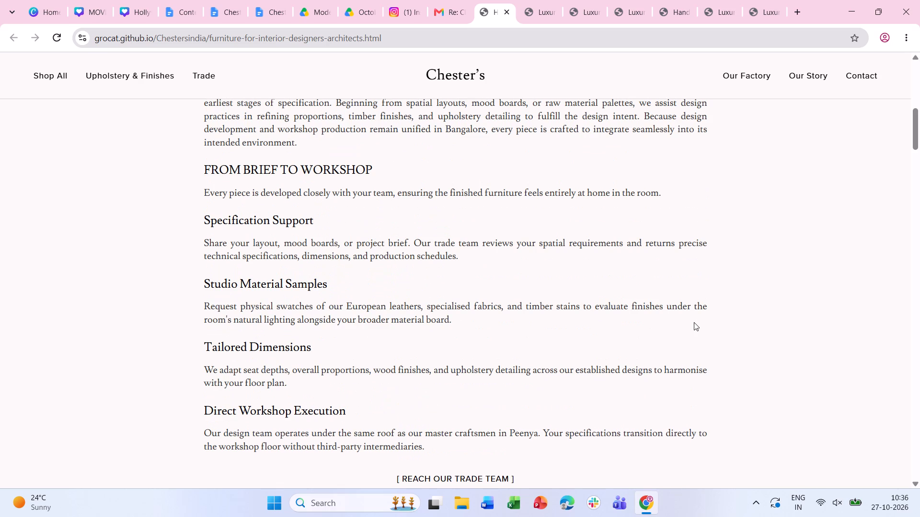
scroll(694, 322, down, 5)
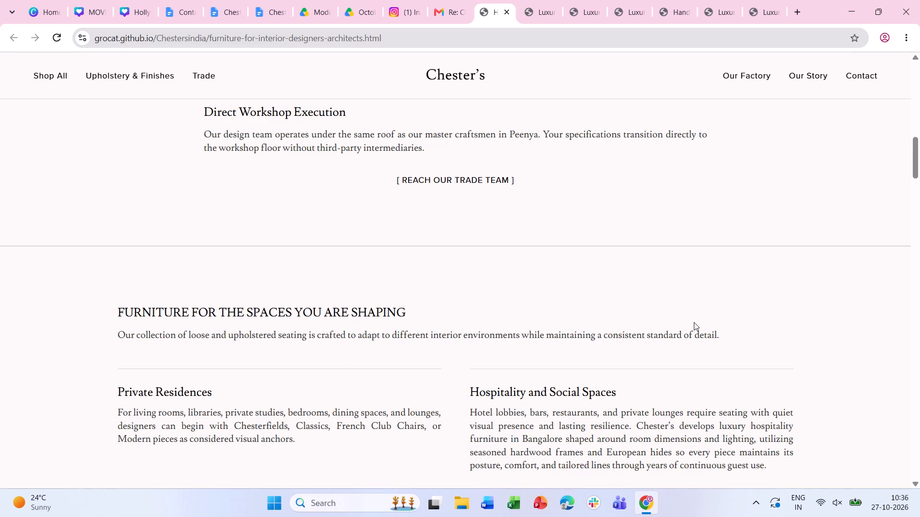
scroll(694, 322, down, 3)
click(152, 210)
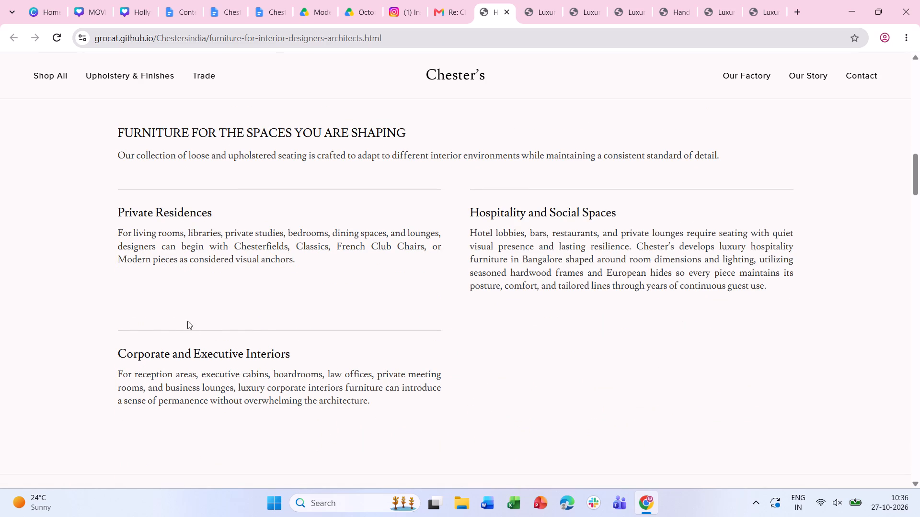
click(194, 350)
click(558, 210)
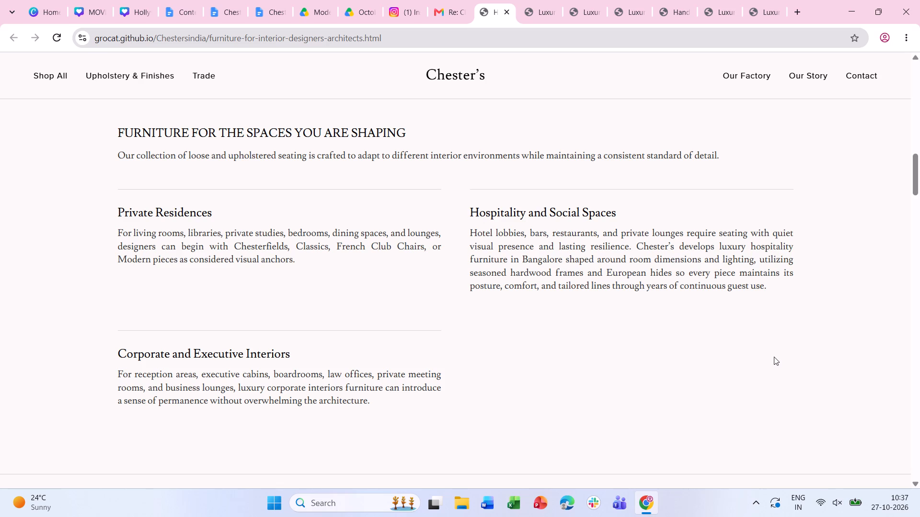
Review the design languages, project detail, materials and distinctive projects sections of the interior designers demo page, including their images.
scroll(774, 357, down, 7)
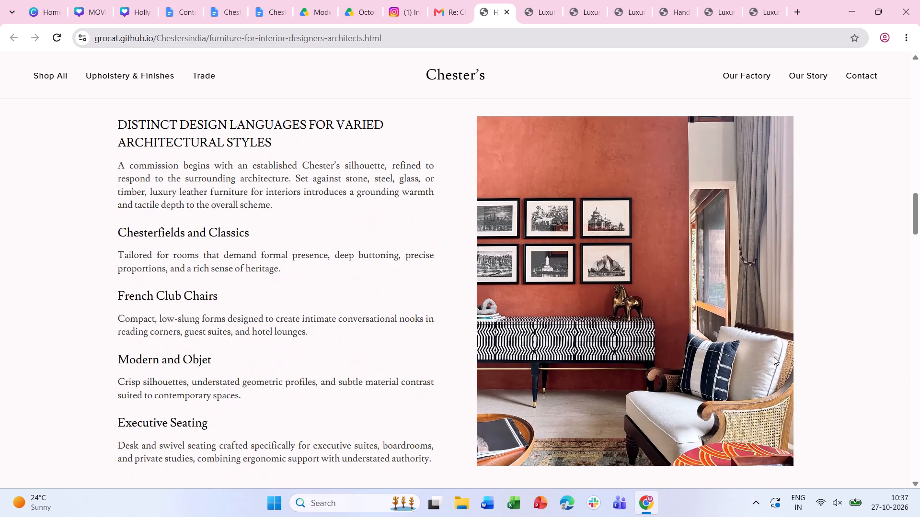
scroll(833, 323, up, 1)
scroll(833, 323, down, 1)
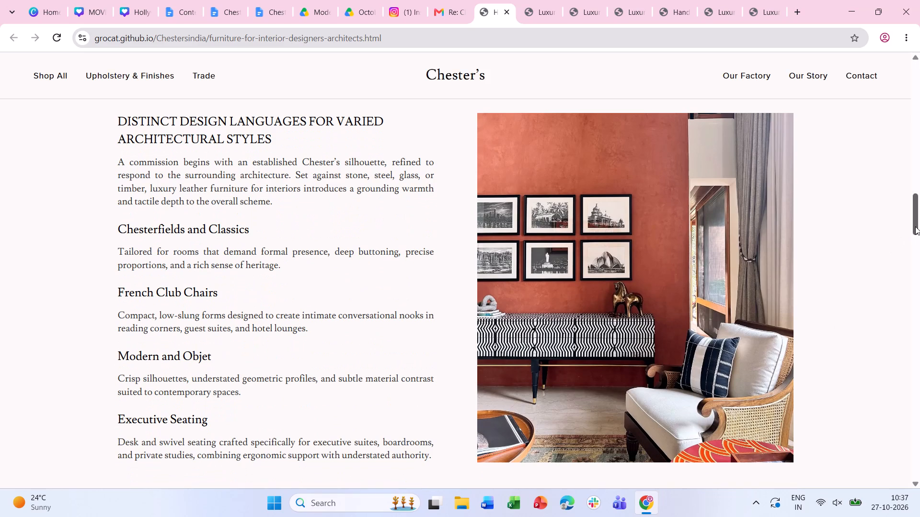
drag(915, 226, 912, 222)
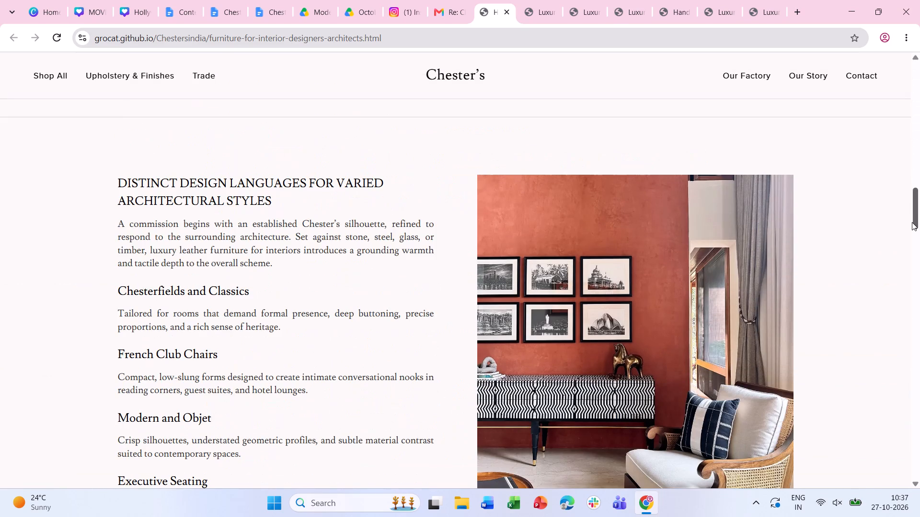
drag(912, 222, 910, 227)
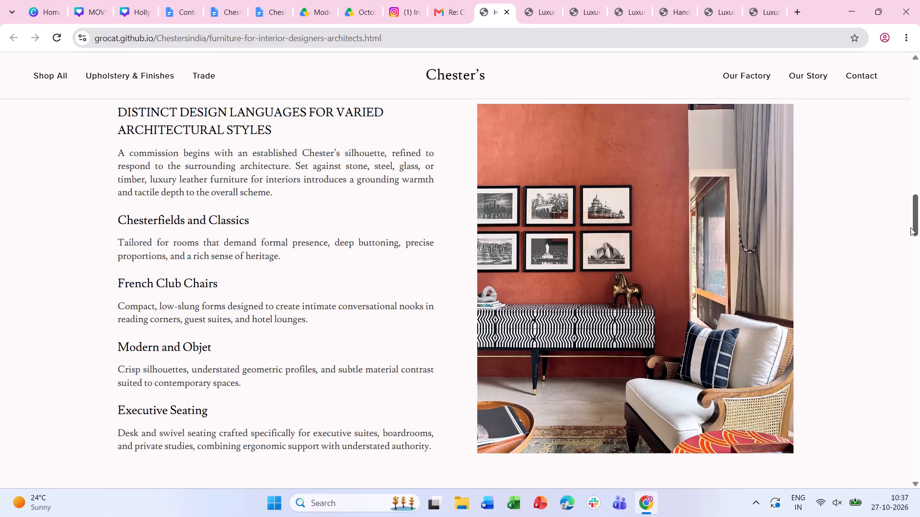
drag(910, 227, 909, 226)
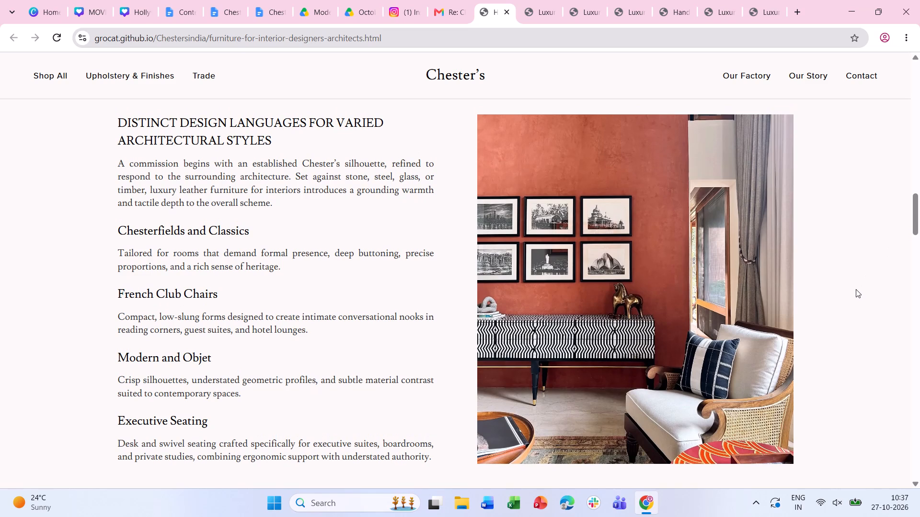
scroll(856, 289, down, 7)
scroll(841, 315, up, 1)
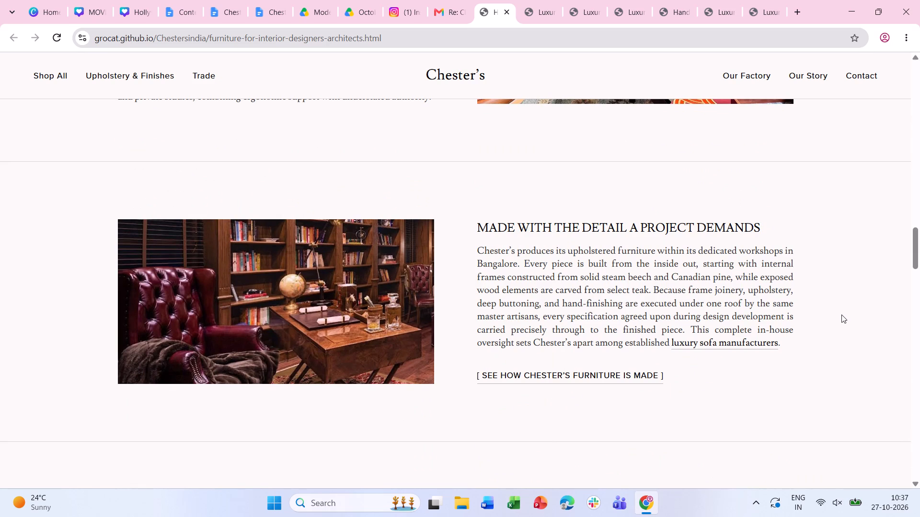
scroll(841, 315, down, 5)
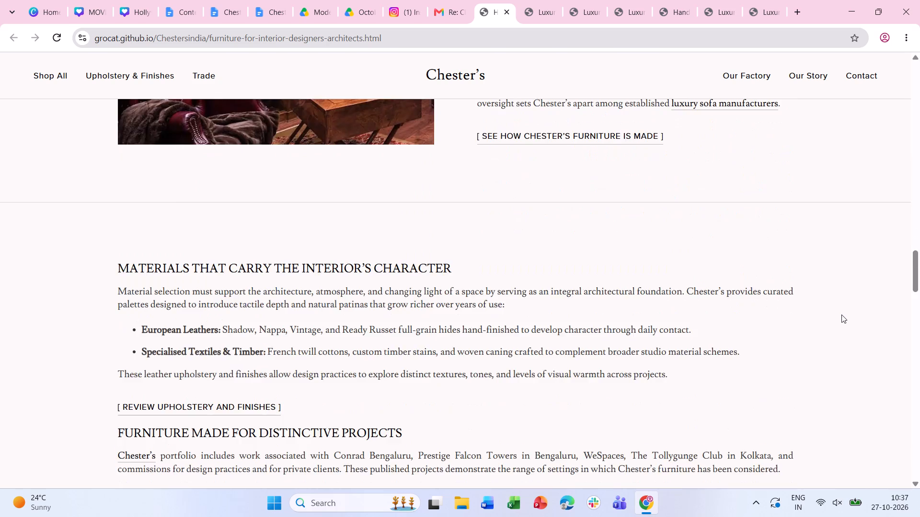
scroll(841, 315, down, 1)
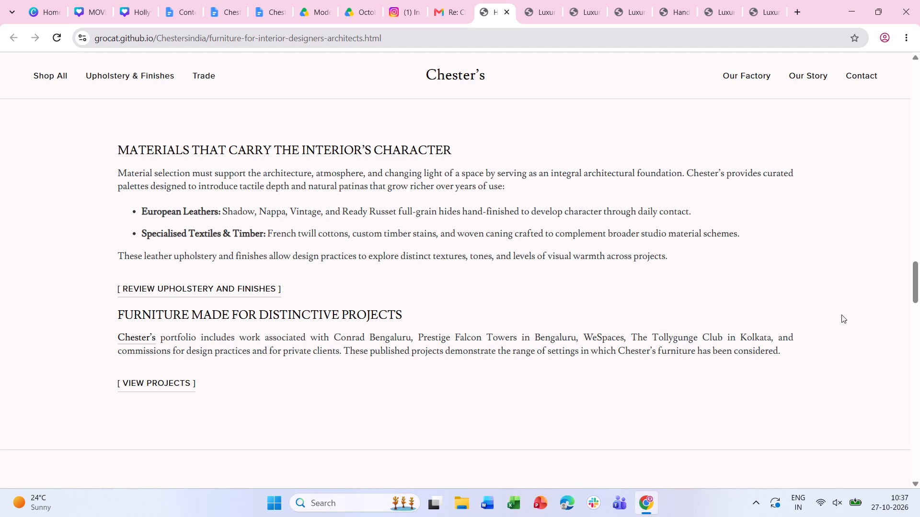
Open the "View Projects" link from the distinctive projects section in a new tab and switch to it.
right_click(185, 382)
click(258, 245)
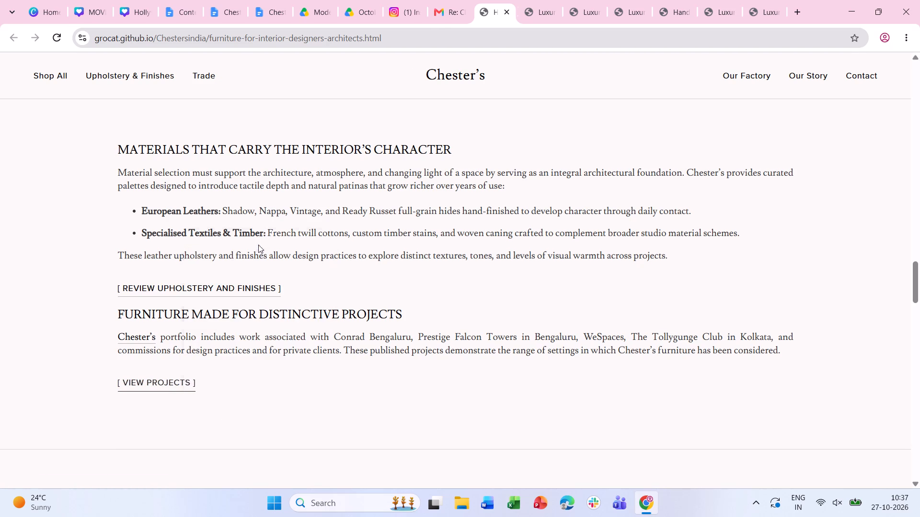
click(511, 0)
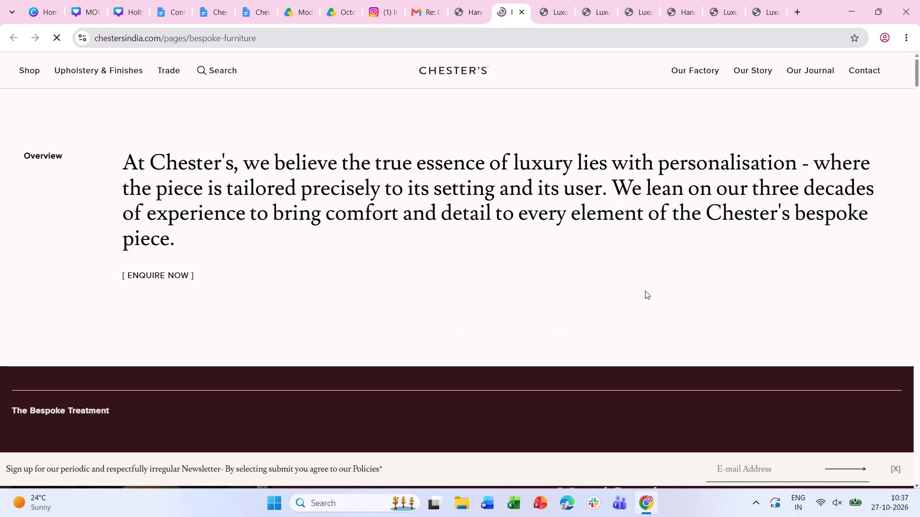
Examine the linked bespoke furniture page, covering the bespoke treatment, patrons and bespoke projects sections.
scroll(645, 291, down, 7)
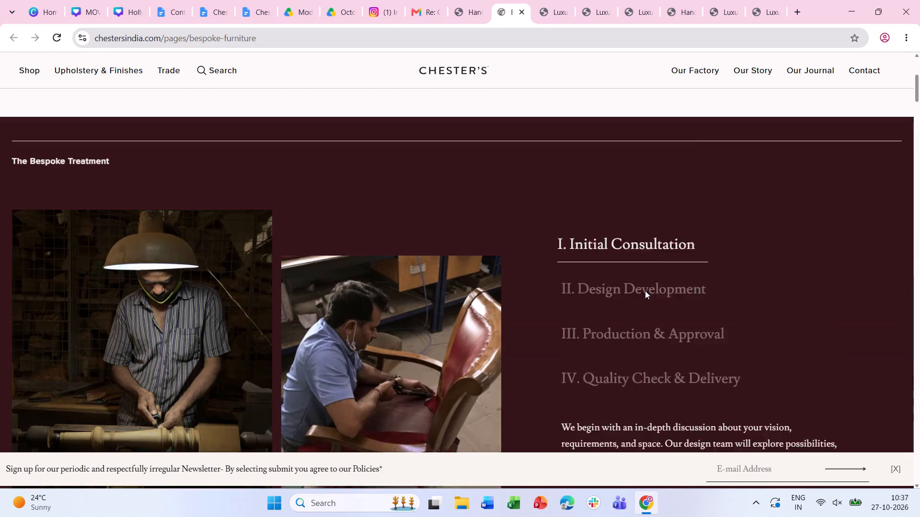
scroll(893, 312, down, 13)
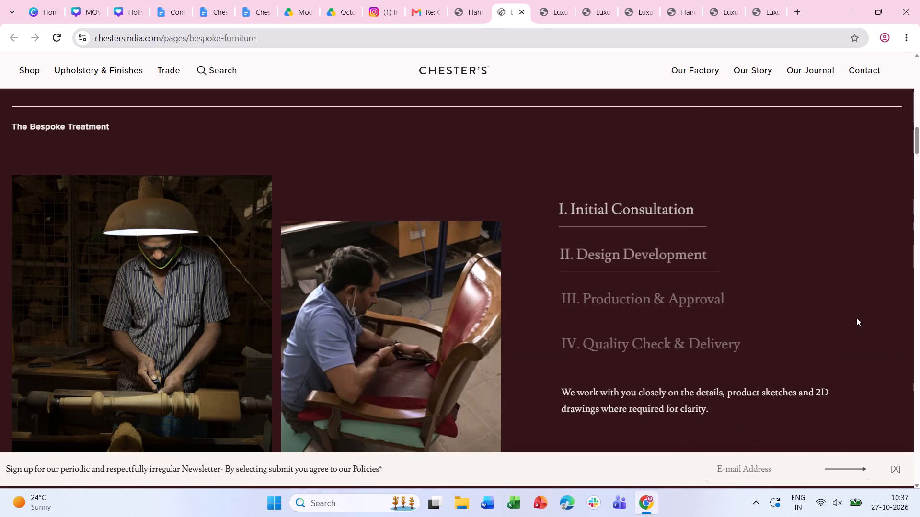
scroll(856, 317, down, 4)
scroll(806, 331, down, 17)
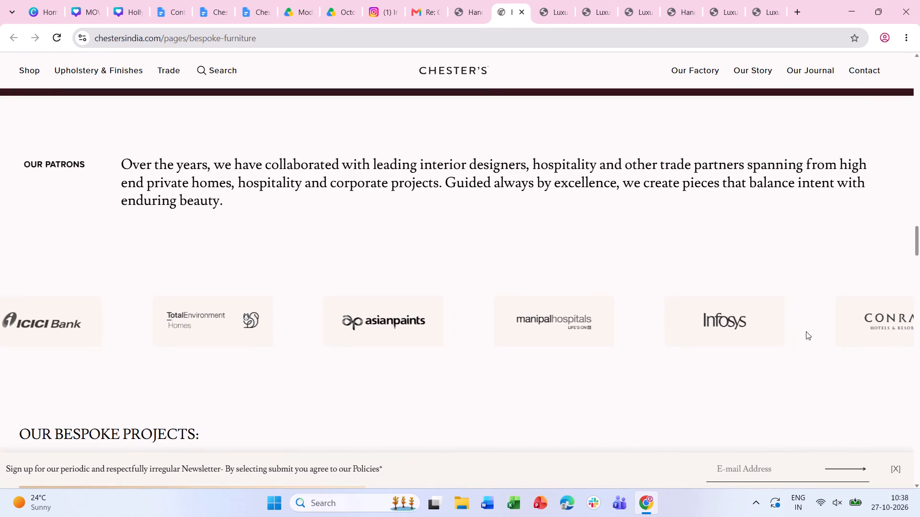
scroll(805, 331, down, 4)
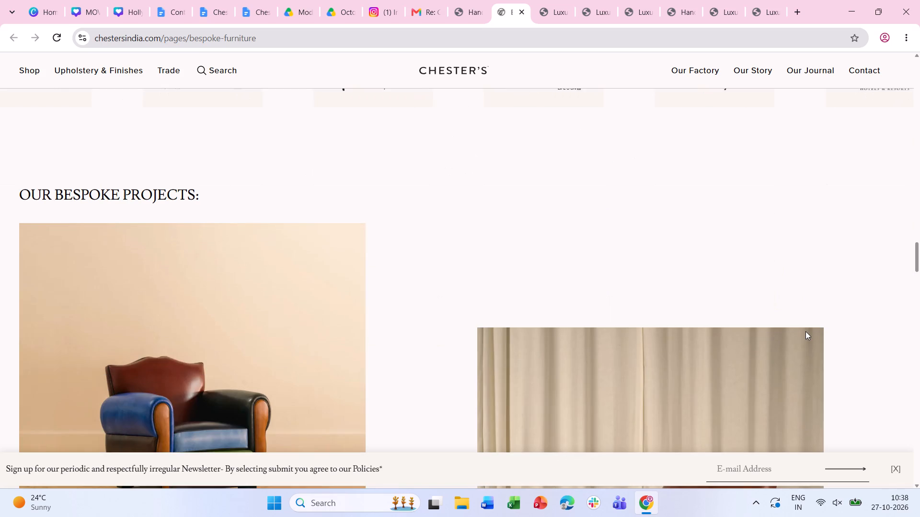
scroll(805, 331, down, 8)
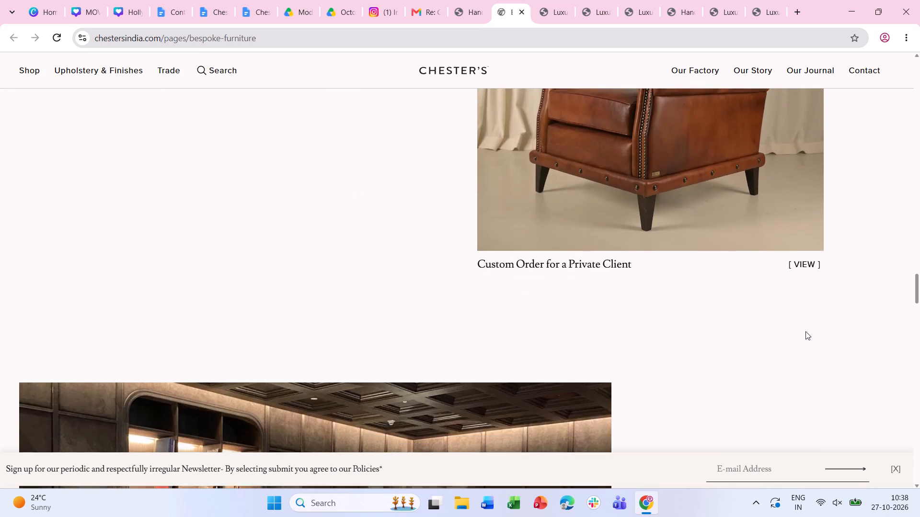
scroll(805, 331, up, 5)
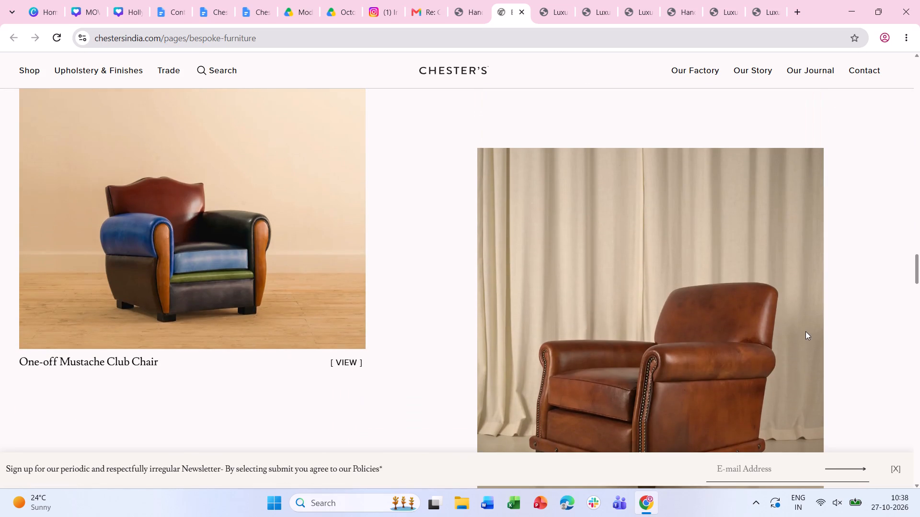
Examine the remaining bespoke projects on the bespoke furniture page, from the private client order to The Tollygunge Club and Trade Enquiries.
scroll(805, 331, down, 1)
scroll(851, 333, down, 5)
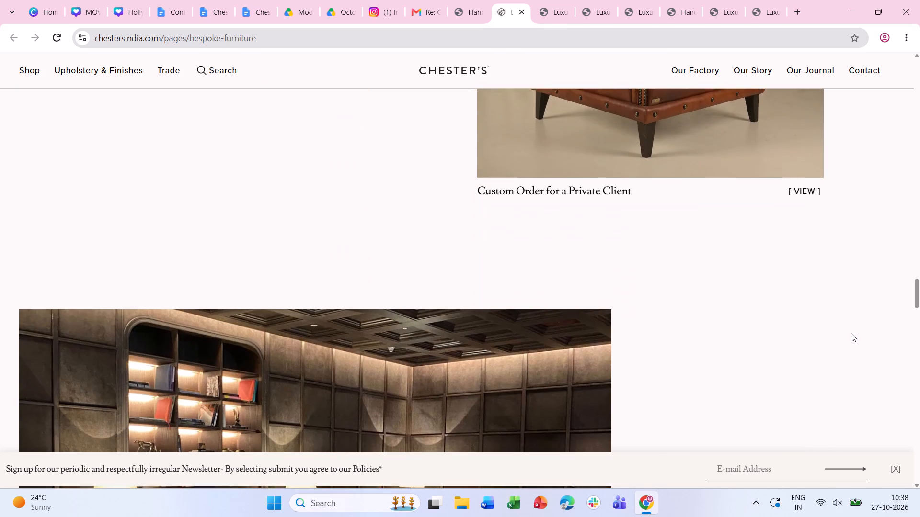
scroll(851, 333, down, 11)
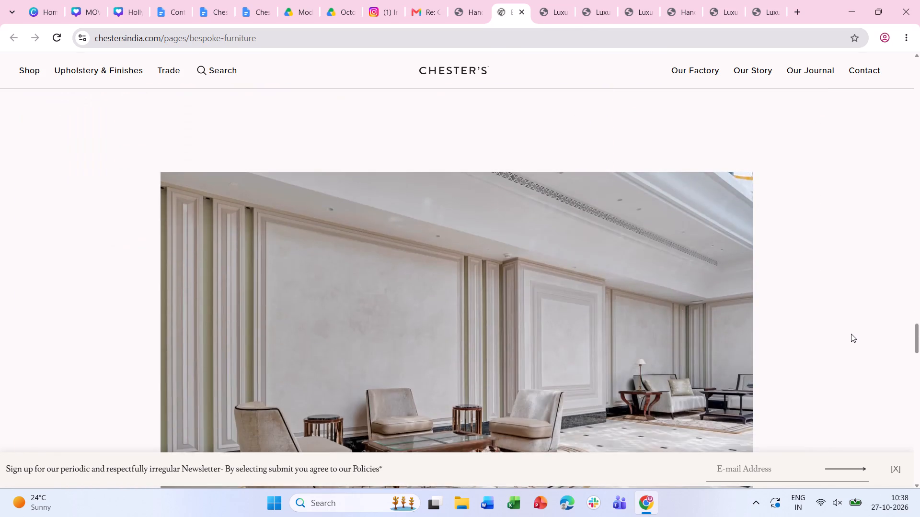
scroll(851, 334, down, 13)
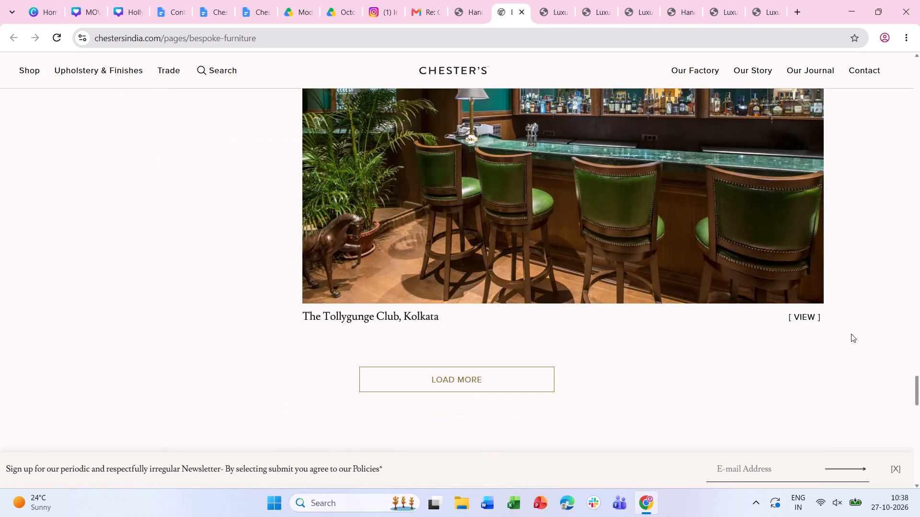
scroll(851, 334, down, 5)
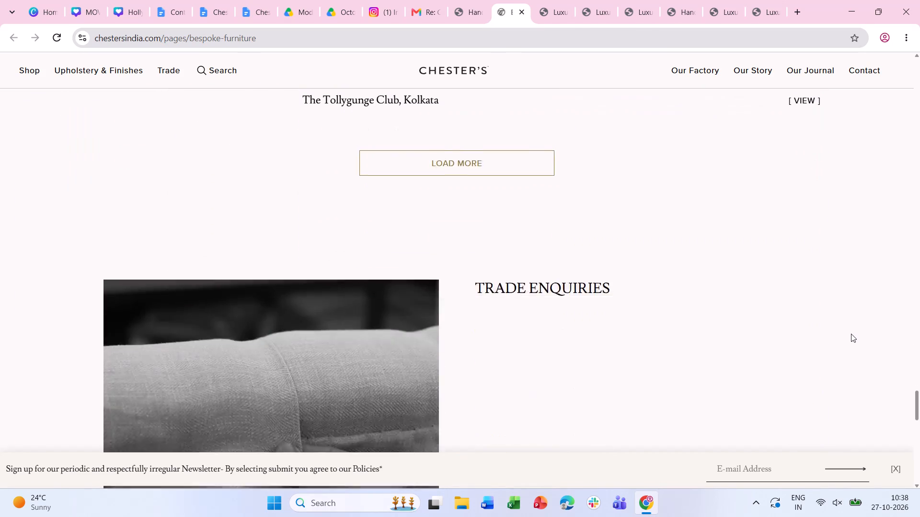
scroll(851, 334, down, 9)
scroll(852, 328, up, 12)
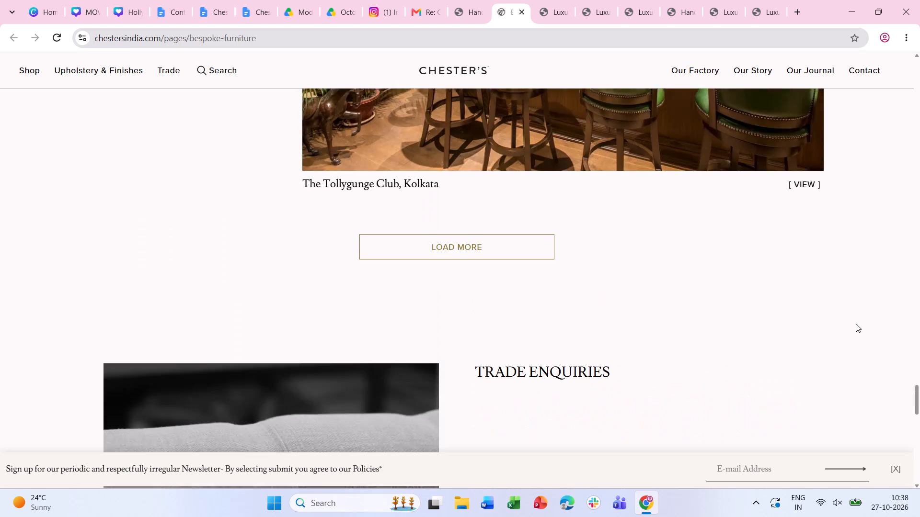
scroll(856, 324, up, 5)
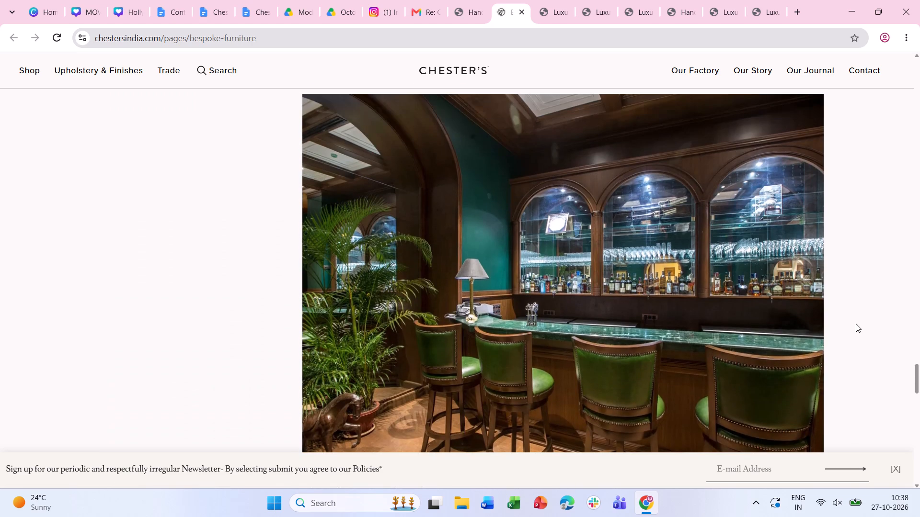
scroll(856, 324, up, 1)
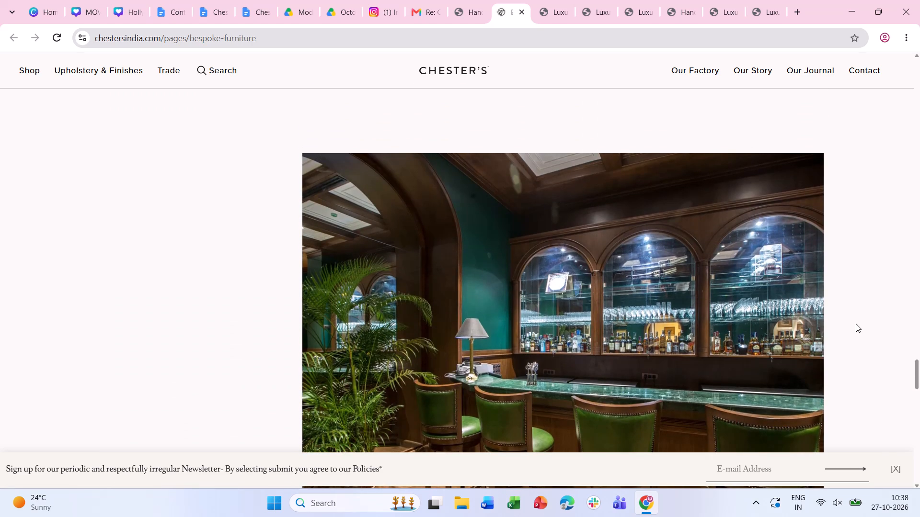
Dismiss the newsletter sign-up bar on the bespoke furniture page.
click(891, 468)
Re-examine the Tollygunge Club and Prestige Falcon Towers project images and the Trade Enquiries section.
scroll(865, 380, down, 3)
scroll(865, 379, up, 1)
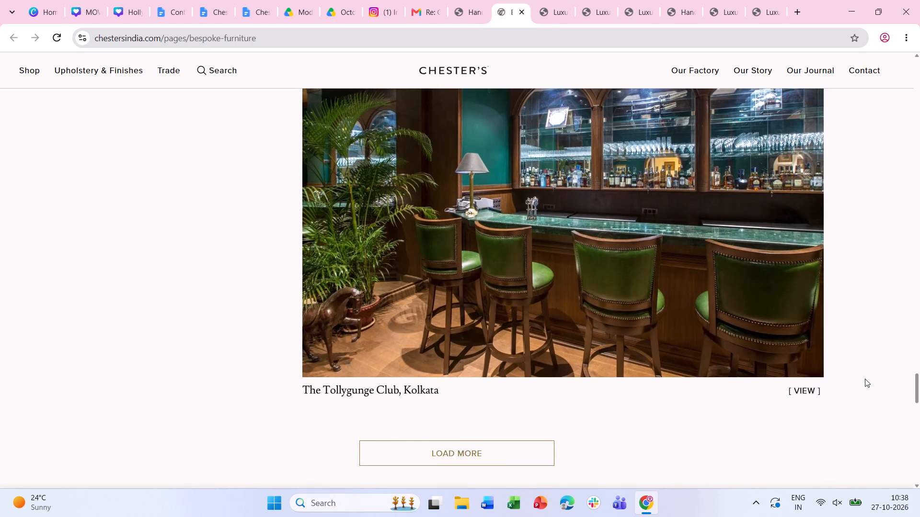
scroll(865, 379, up, 1)
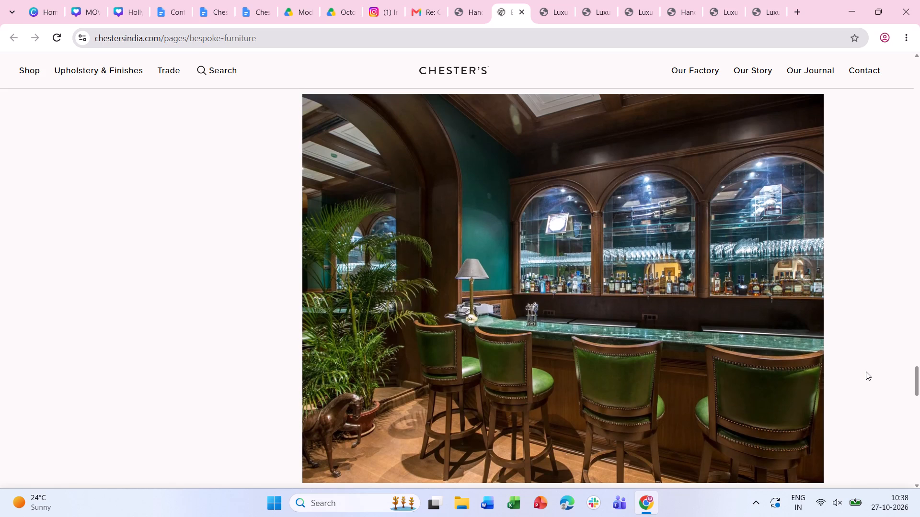
scroll(866, 371, down, 13)
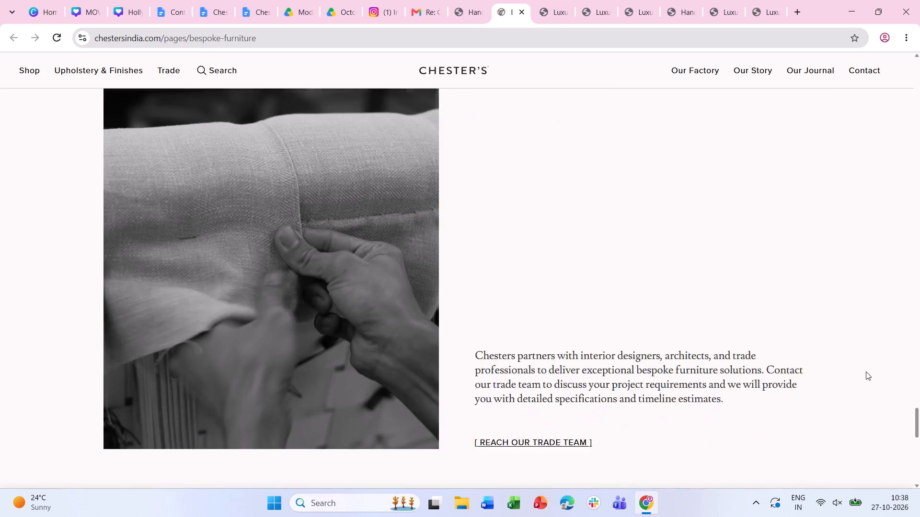
scroll(866, 371, down, 2)
scroll(866, 371, up, 15)
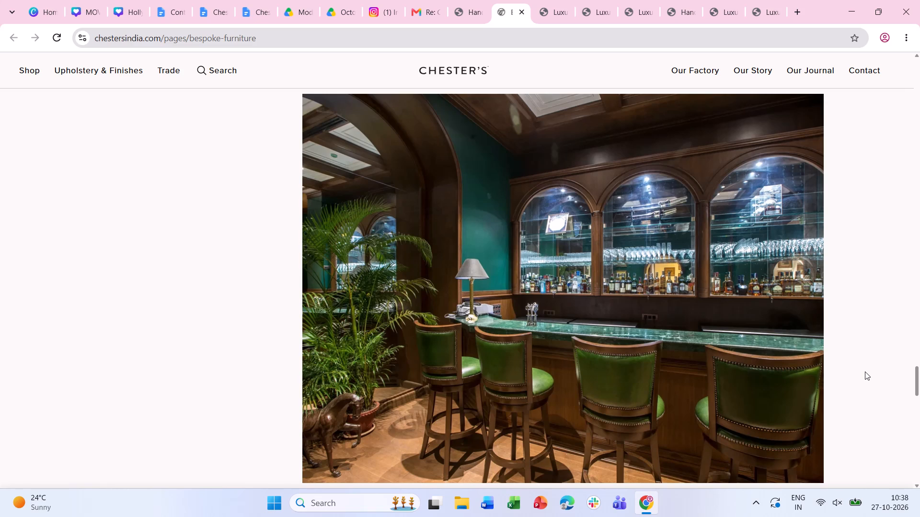
scroll(865, 371, up, 10)
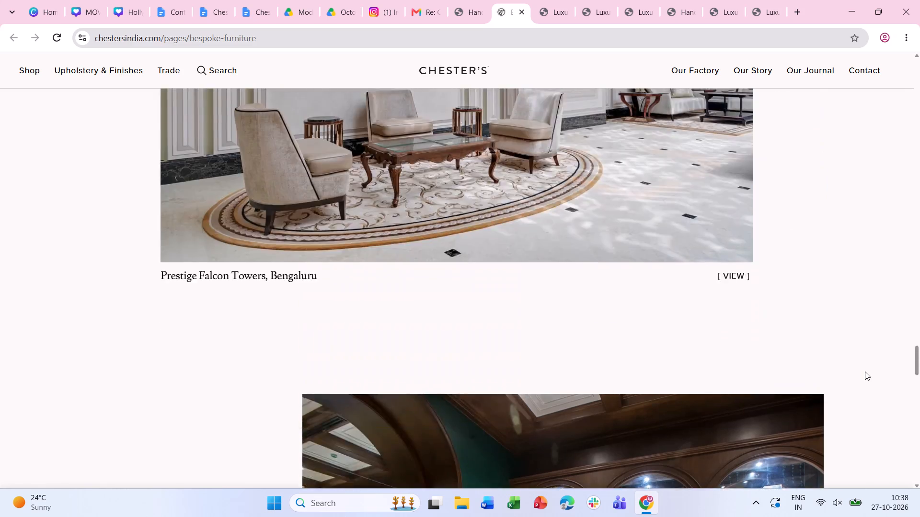
scroll(865, 371, up, 8)
scroll(863, 374, down, 9)
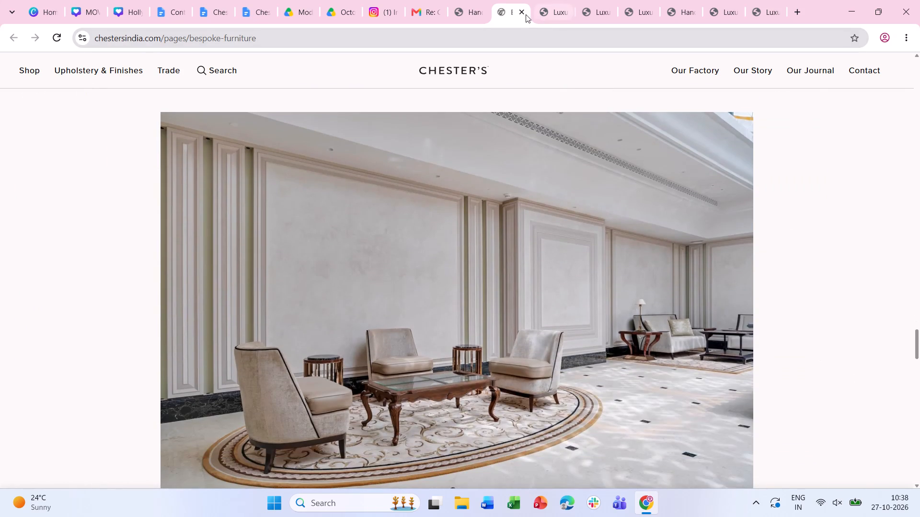
Close the bespoke furniture page and switch to the corporate office furniture demo page to view its hero and introduction.
click(519, 13)
click(495, 2)
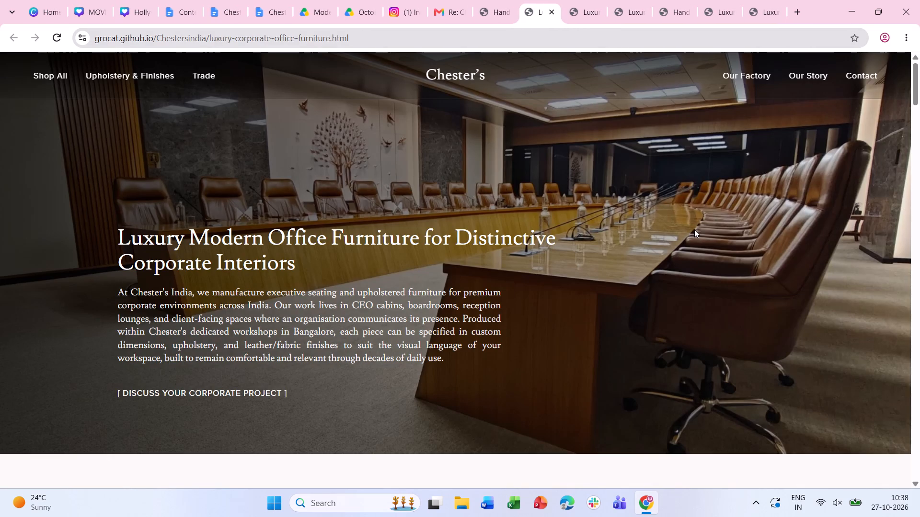
scroll(683, 233, down, 5)
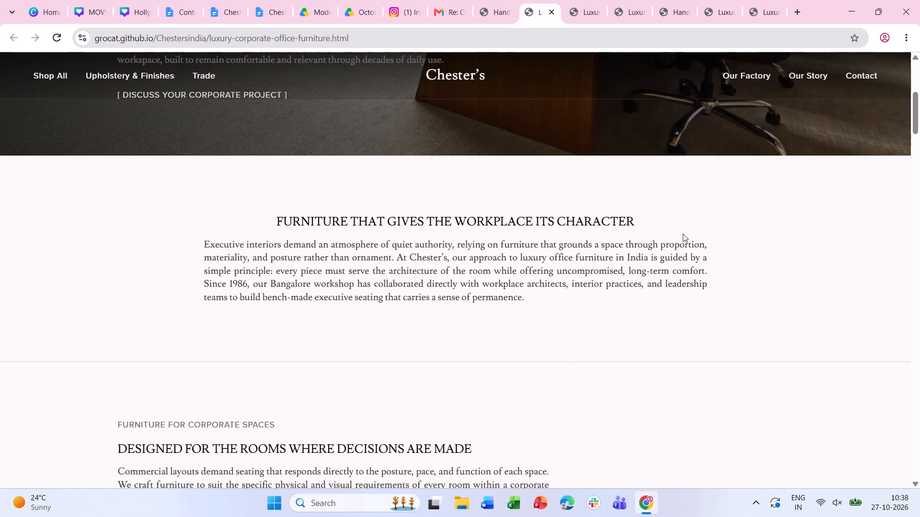
Look over the upper sections of the interior designers and architects demo page and the luxury hospitality furniture demo page.
click(499, 0)
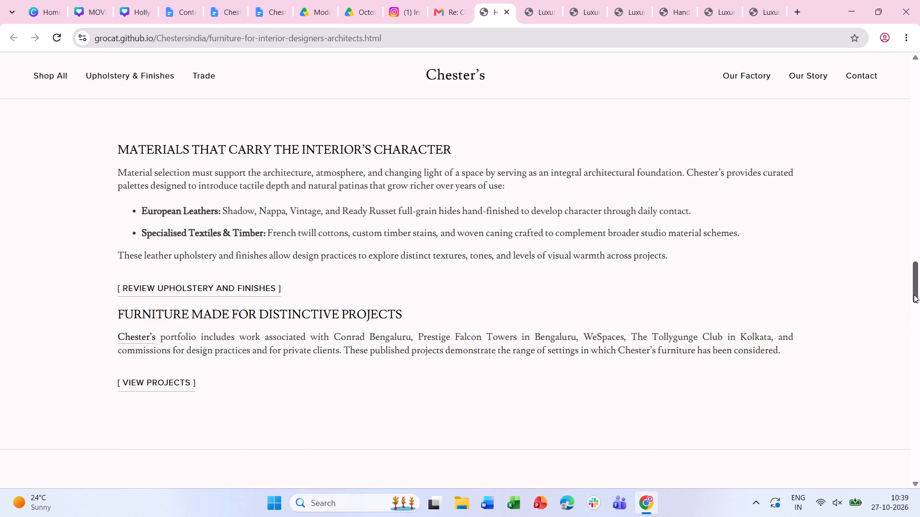
drag(916, 293, 907, 151)
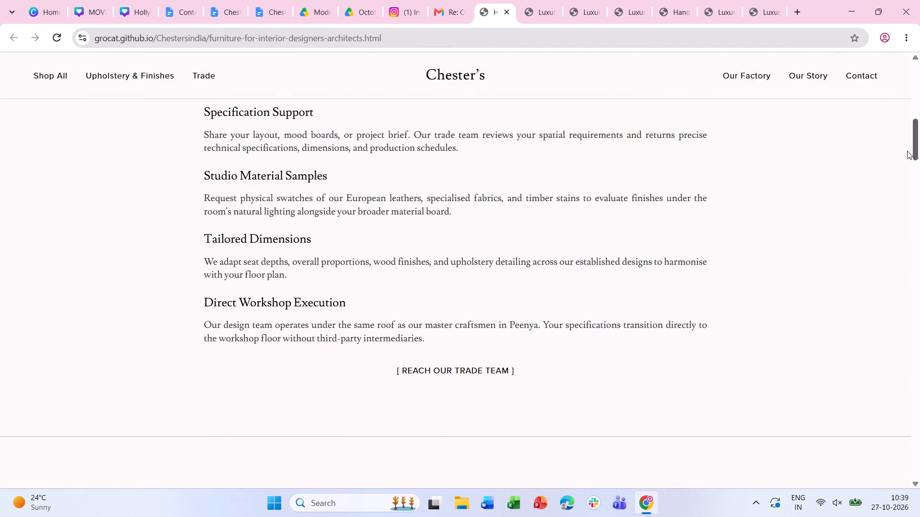
drag(907, 151, 913, 127)
click(599, 0)
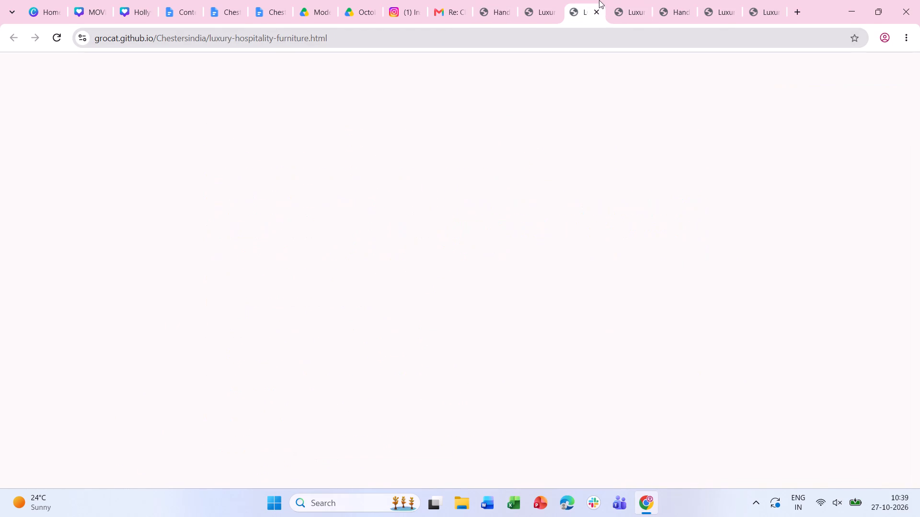
scroll(720, 287, down, 6)
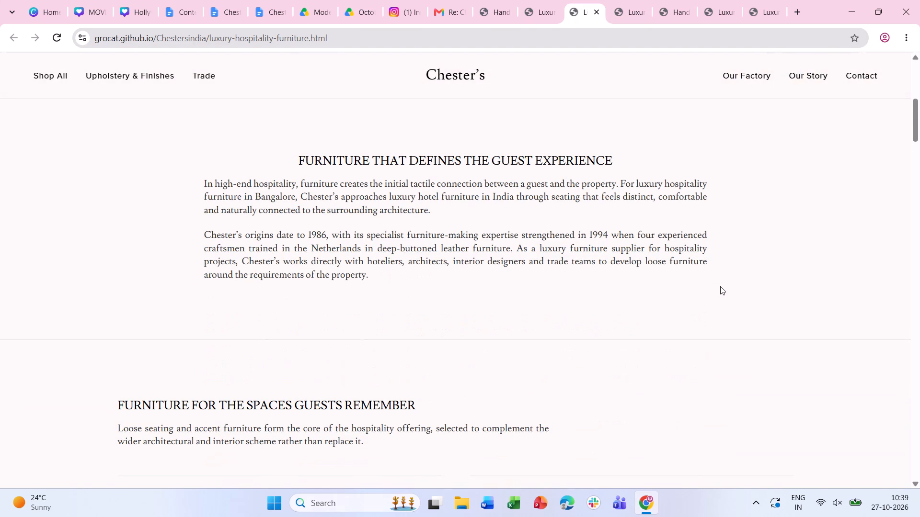
scroll(720, 286, up, 1)
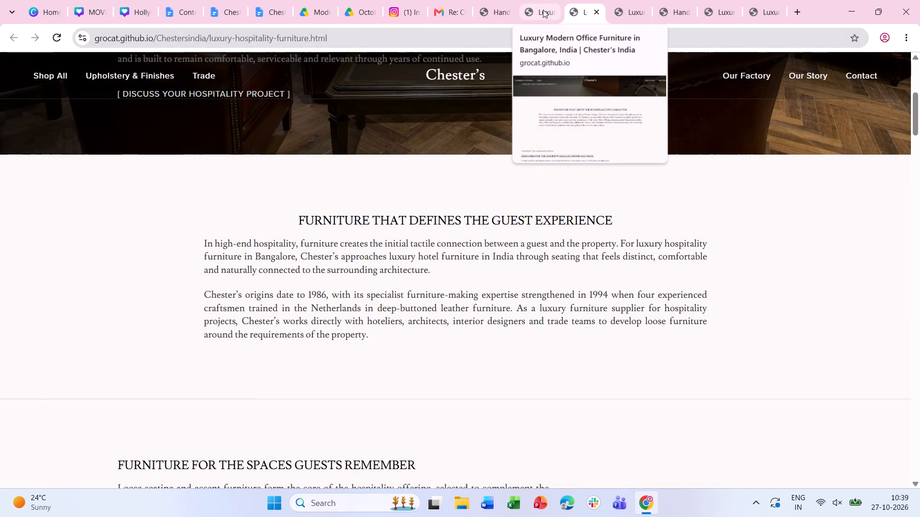
scroll(655, 274, down, 4)
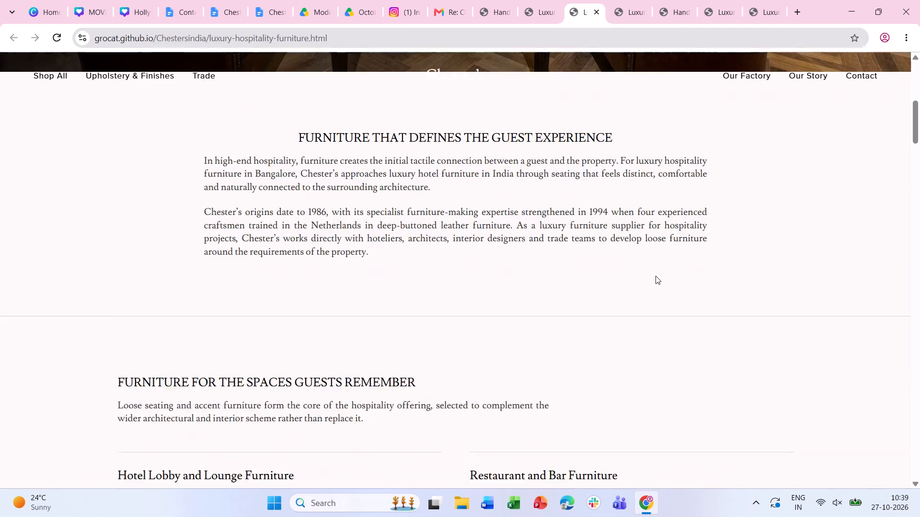
scroll(655, 276, up, 4)
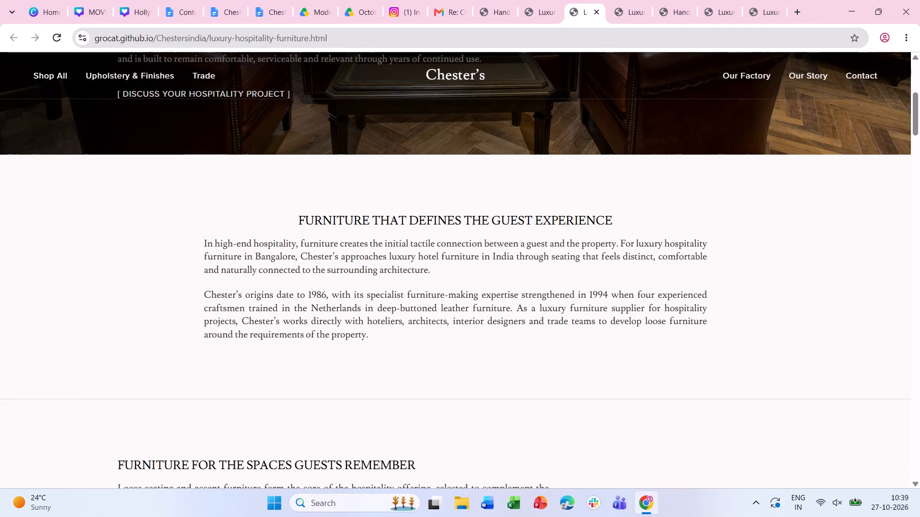
Examine the luxury hospitality furniture page's text and image alignment from the craftsmanship section through the distinctive properties section.
scroll(678, 290, down, 14)
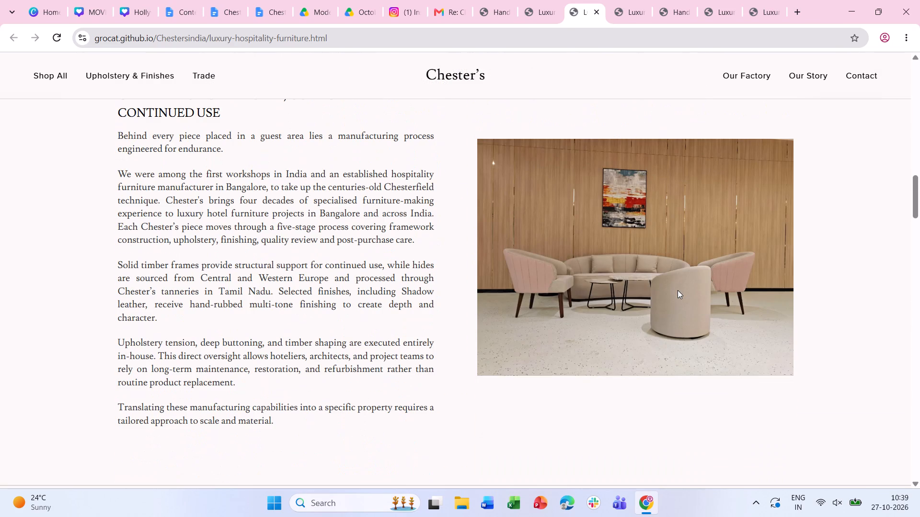
scroll(678, 290, up, 2)
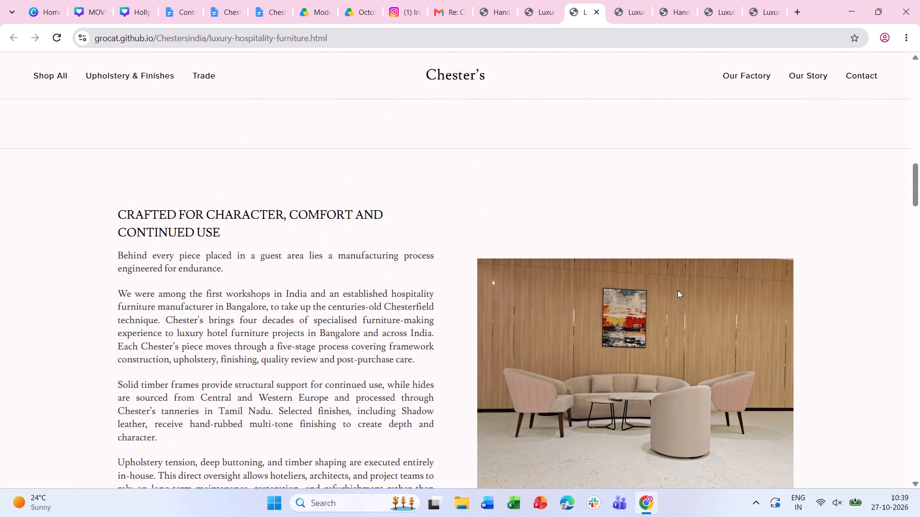
scroll(678, 290, down, 16)
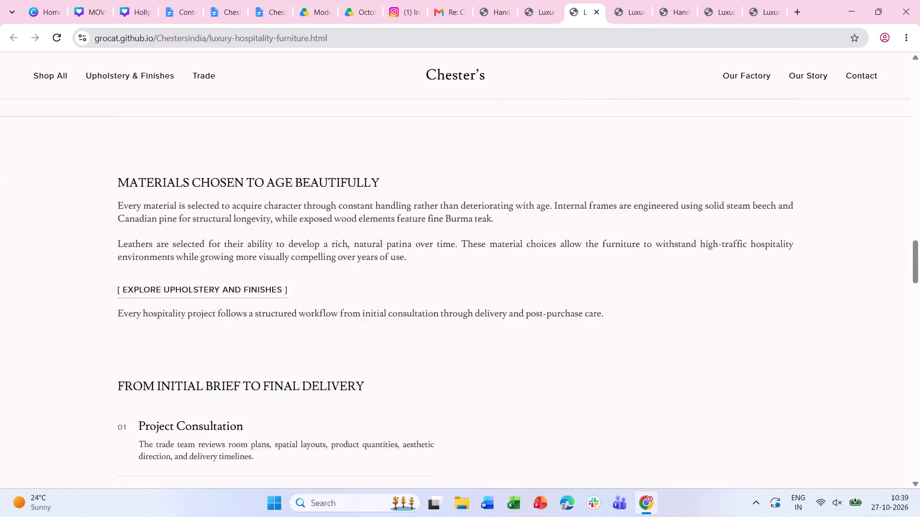
scroll(678, 290, down, 3)
scroll(678, 290, up, 1)
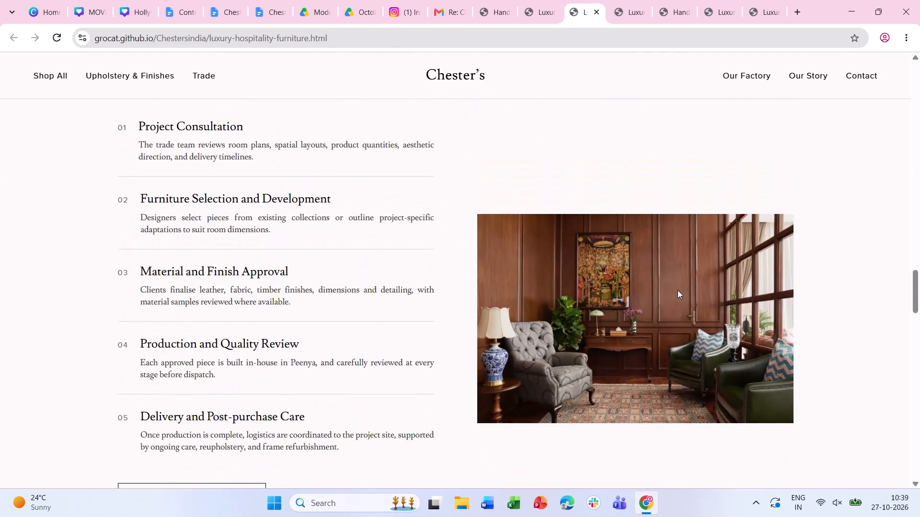
scroll(678, 290, down, 6)
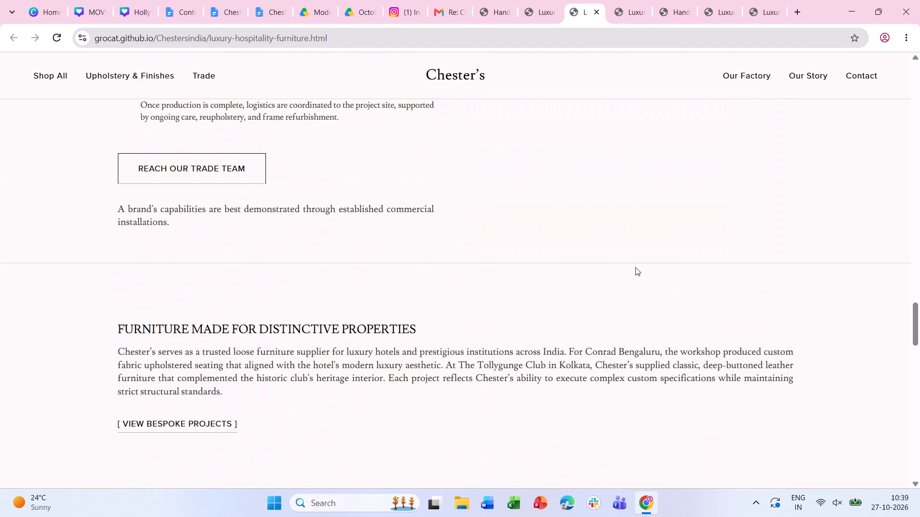
Expand the October 14 feedback email in the Gmail thread and read its hospitality and restaurant dining furniture corrections.
click(439, 1)
scroll(571, 370, up, 9)
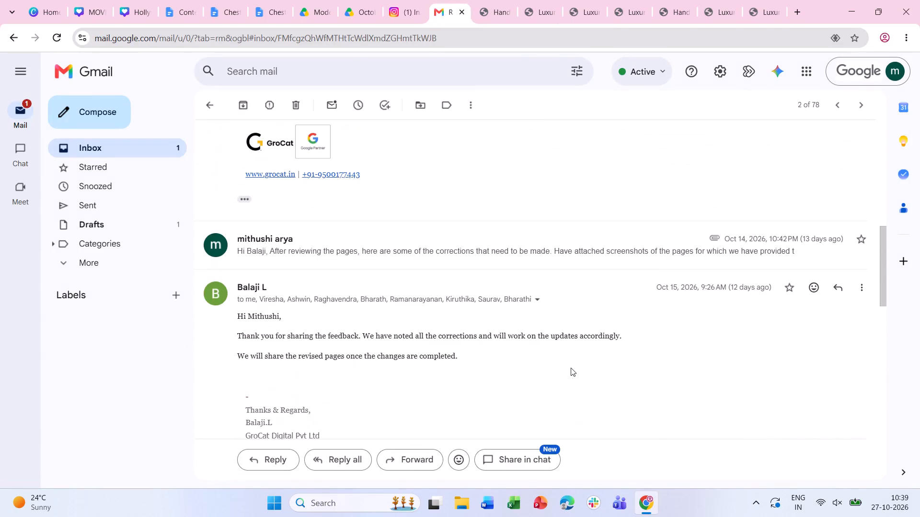
click(368, 250)
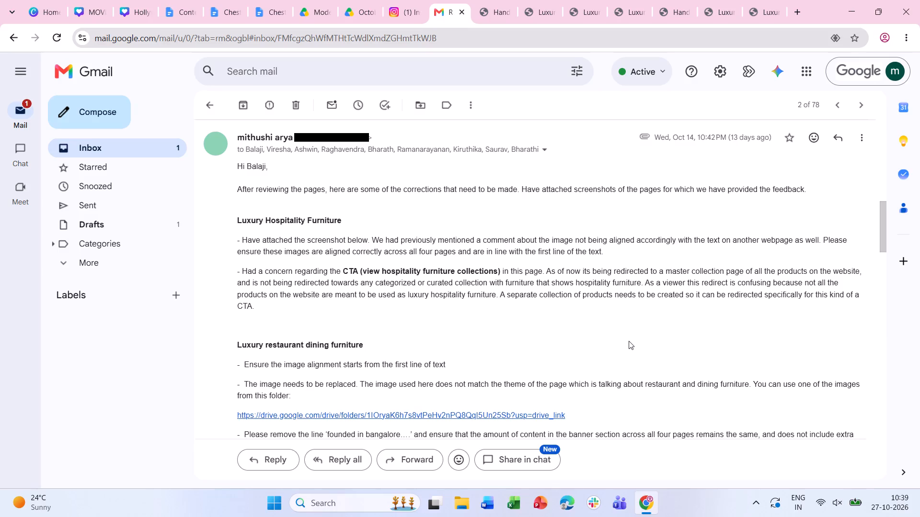
scroll(669, 327, down, 2)
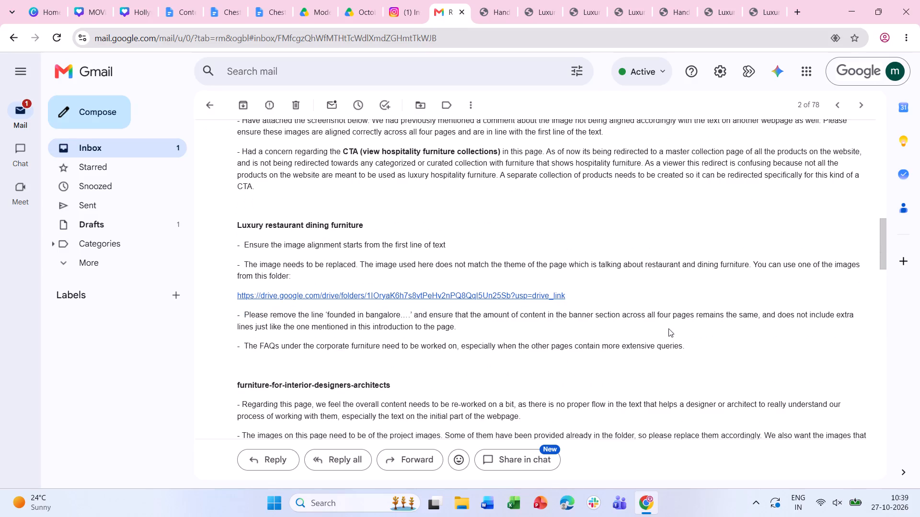
Check the banner content of the corporate office furniture and interior designers pages against the emailed feedback.
click(533, 0)
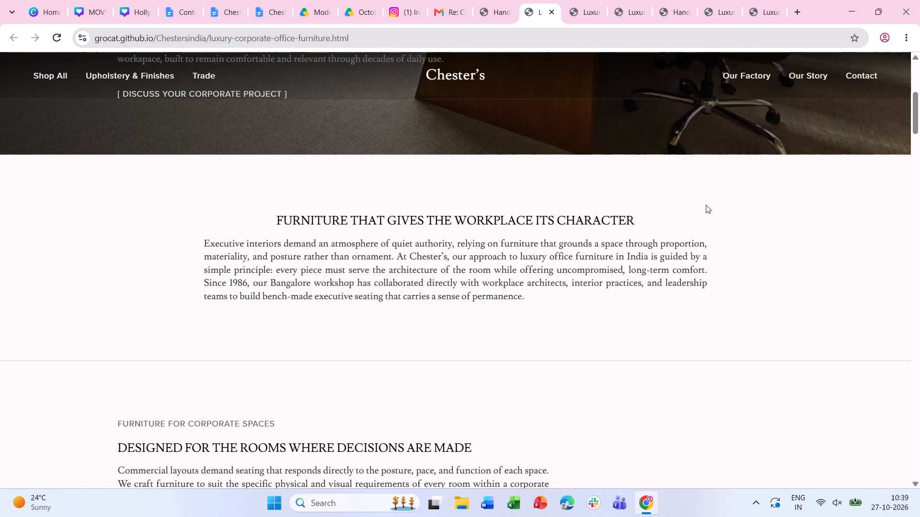
scroll(789, 307, up, 14)
click(497, 0)
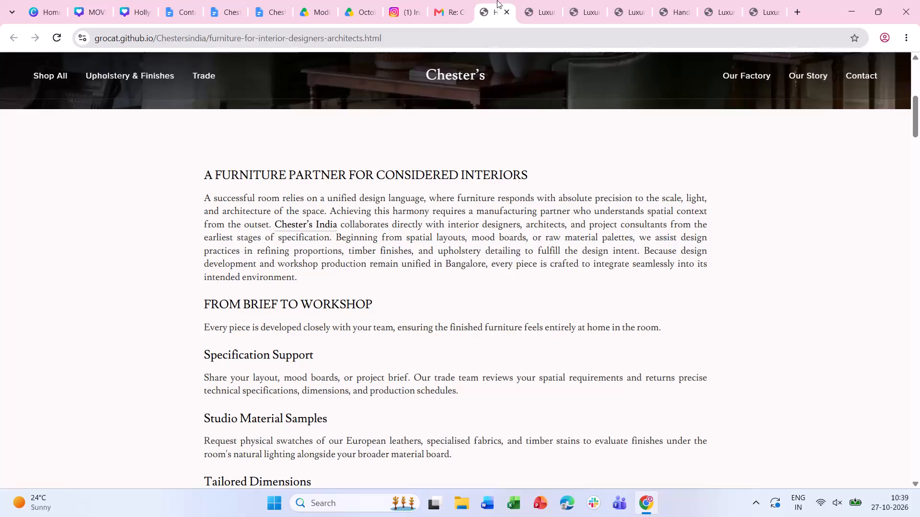
click(446, 0)
scroll(571, 262, up, 1)
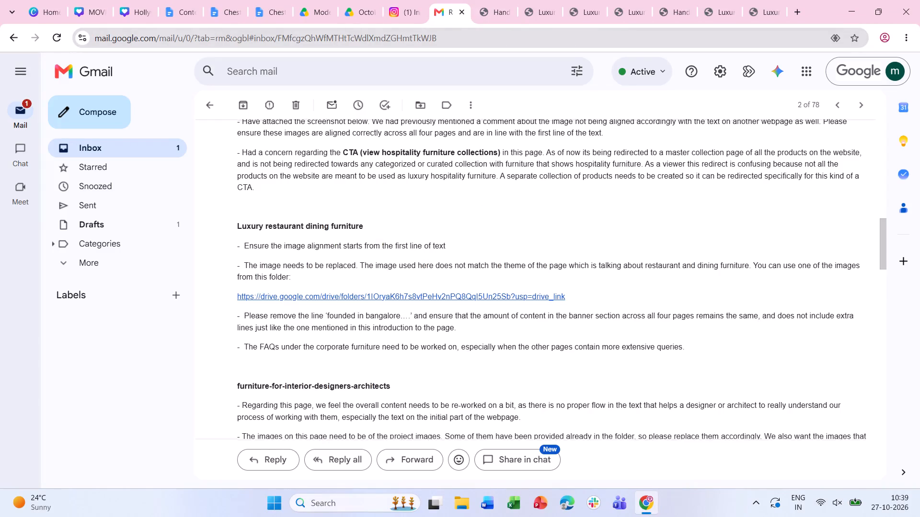
scroll(571, 262, up, 1)
click(529, 0)
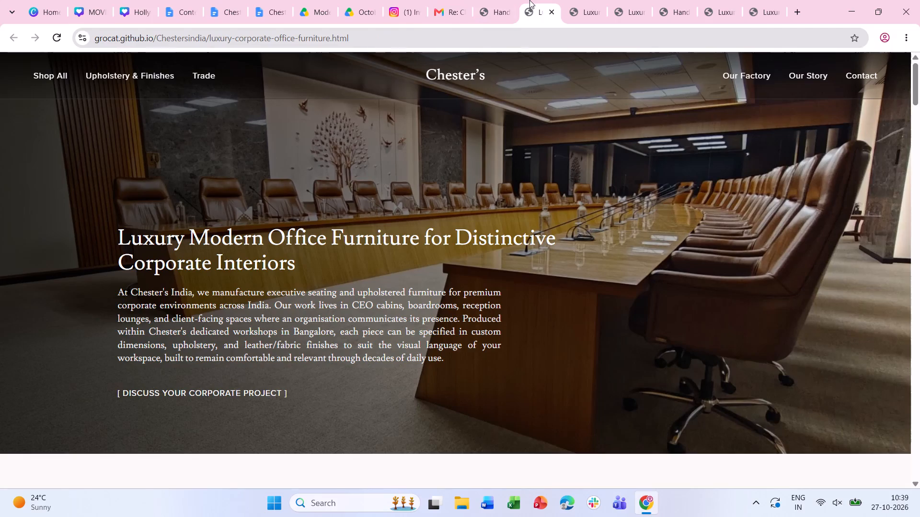
Read the email's corrections for the interior designers and corporate office pages, its additional comments, FAQs and attachments.
click(438, 0)
scroll(524, 371, down, 6)
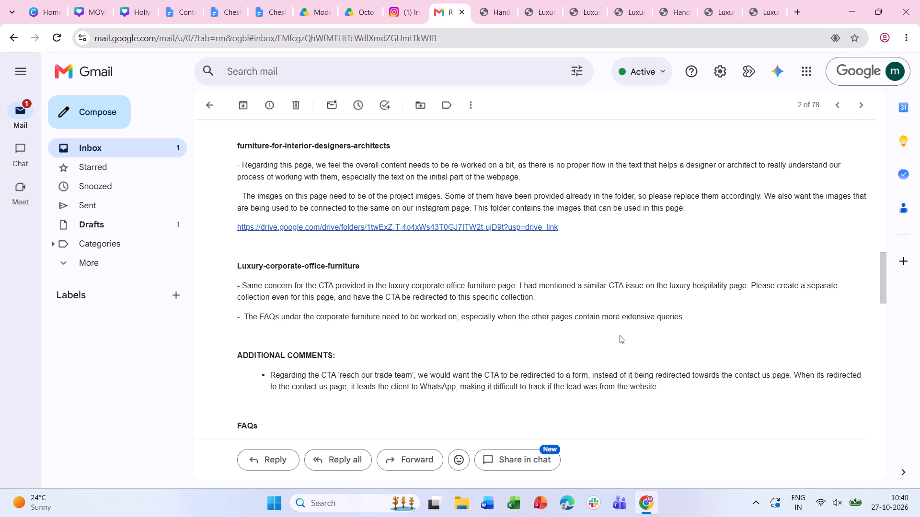
scroll(620, 335, down, 3)
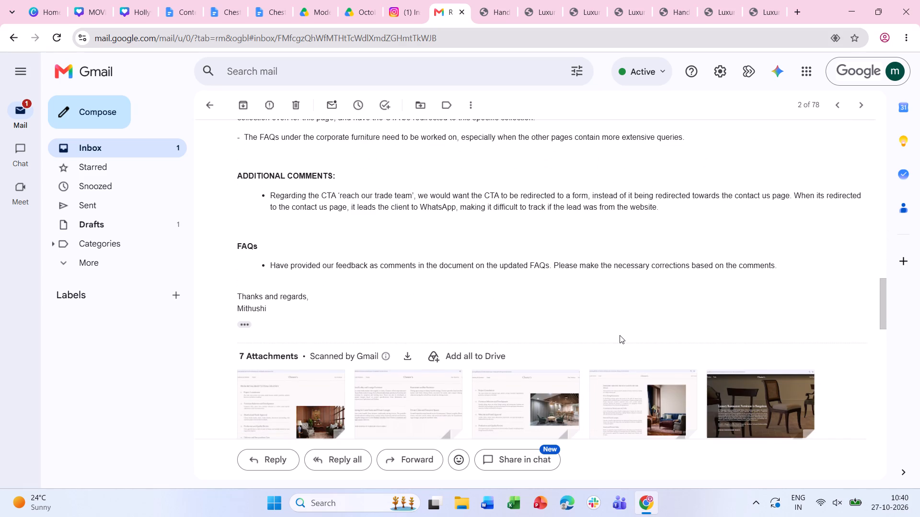
Revisit the interior designers page and examine the corporate office furniture page down to its corporate spaces section.
click(492, 0)
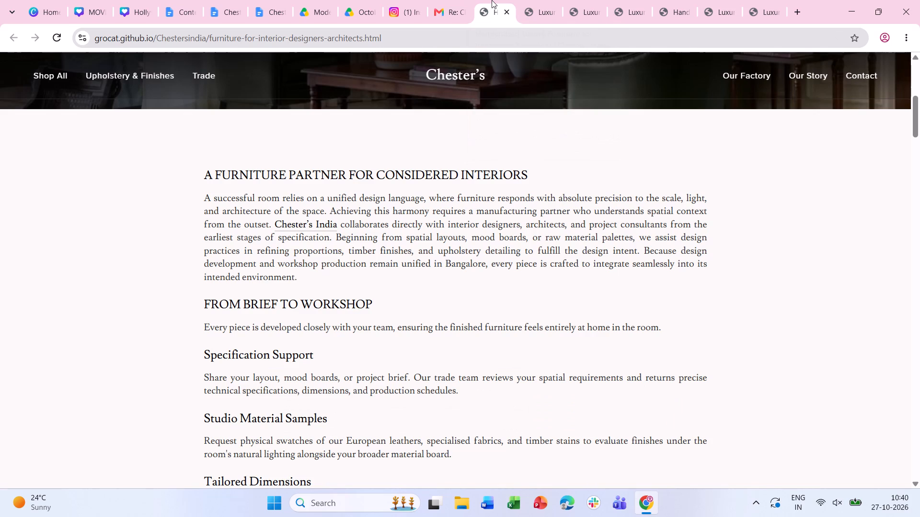
click(528, 0)
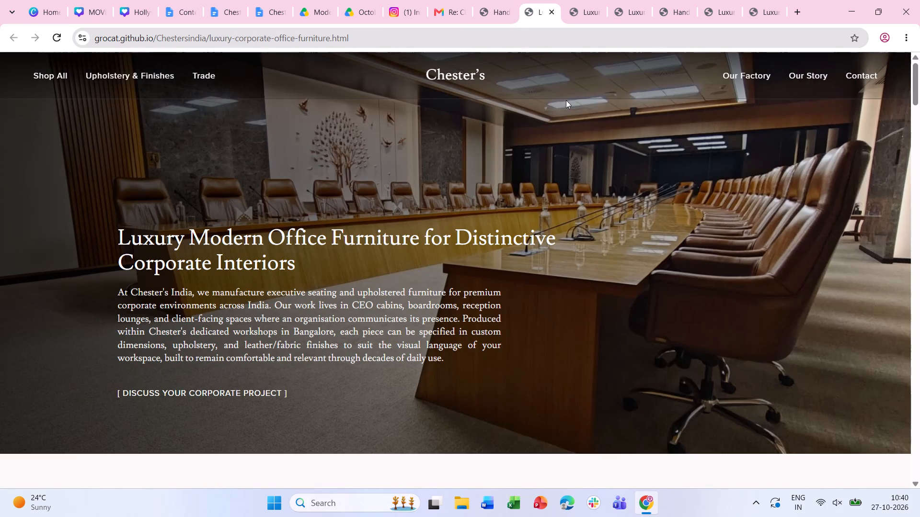
scroll(674, 295, down, 10)
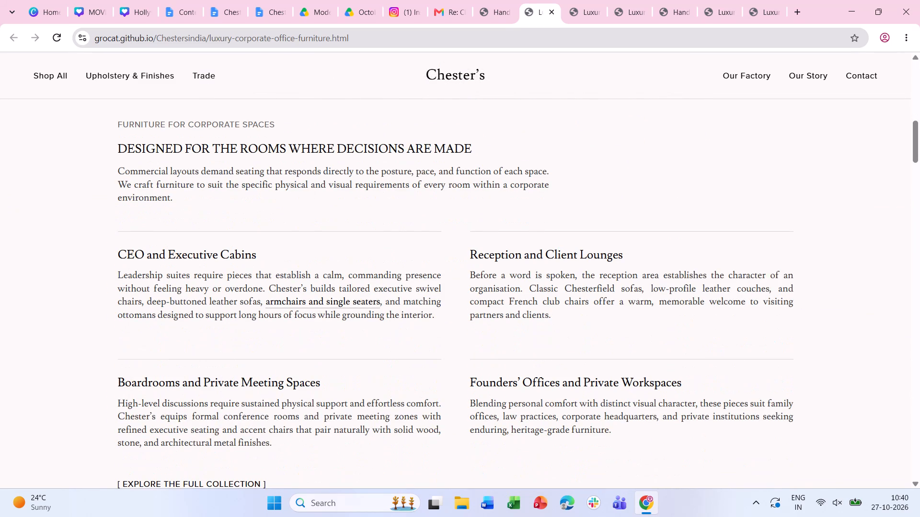
Review the corporate office furniture page from "Designed for the Rooms Where Decisions Are Made" through "Seating with Presence, Comfort and Engineering".
scroll(669, 295, down, 1)
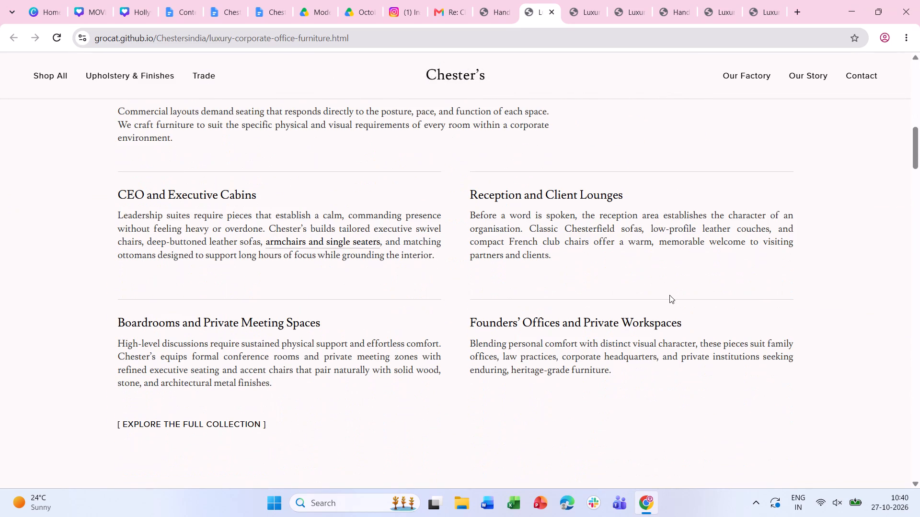
scroll(669, 295, up, 1)
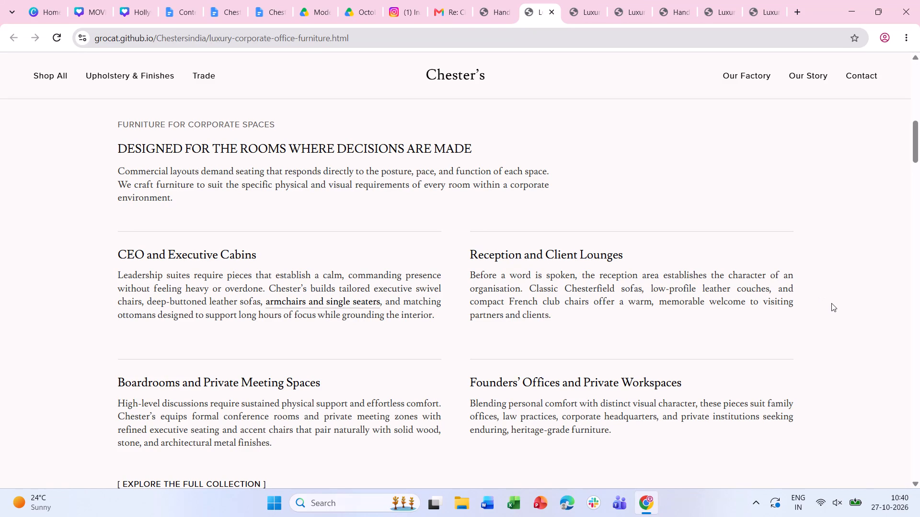
scroll(831, 303, down, 4)
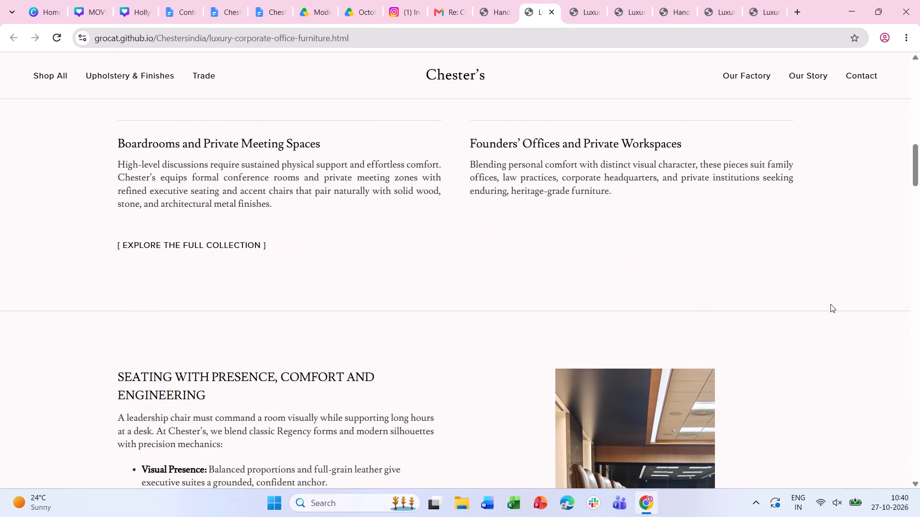
scroll(830, 304, down, 1)
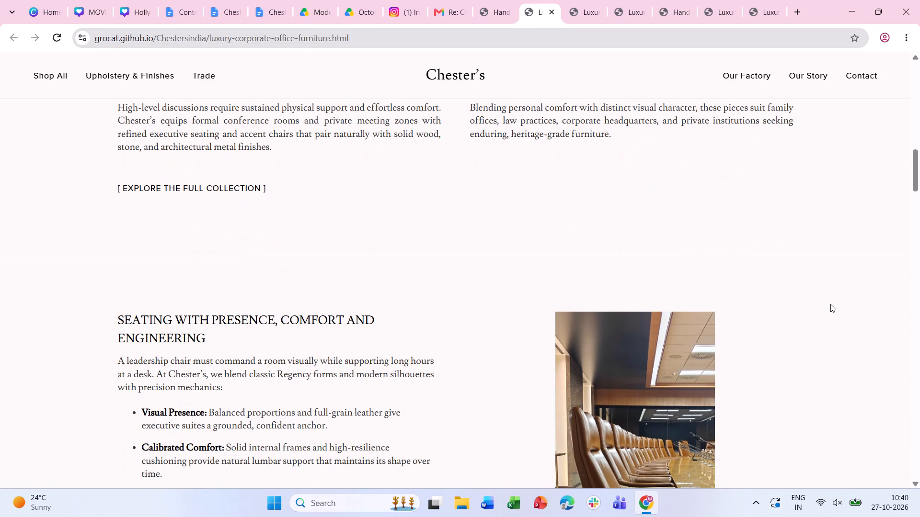
scroll(830, 304, up, 1)
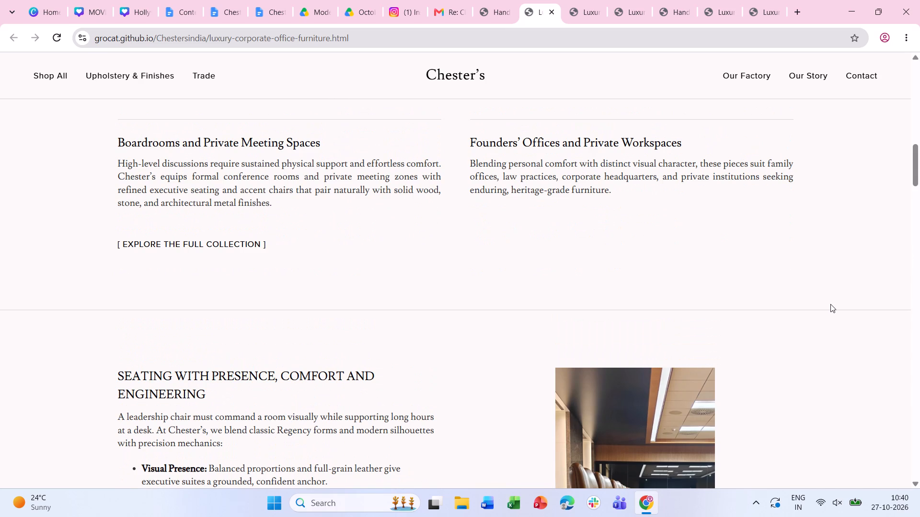
scroll(830, 304, down, 4)
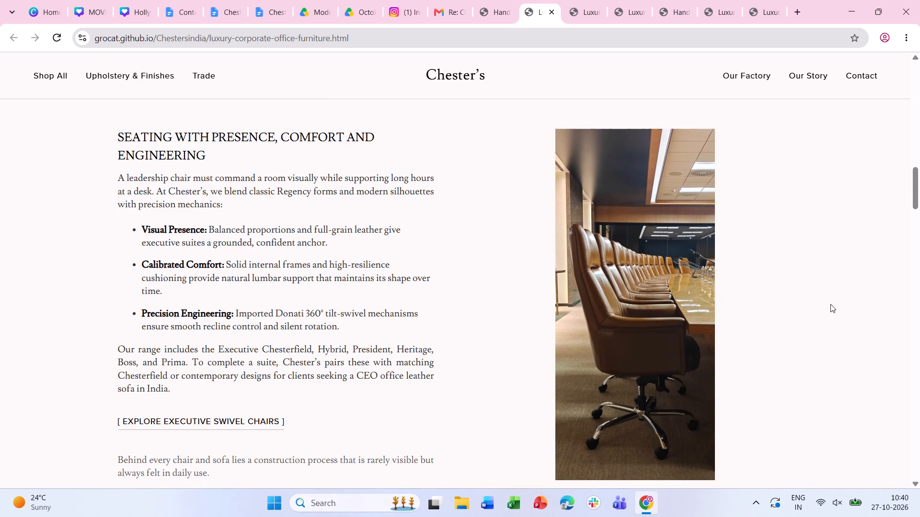
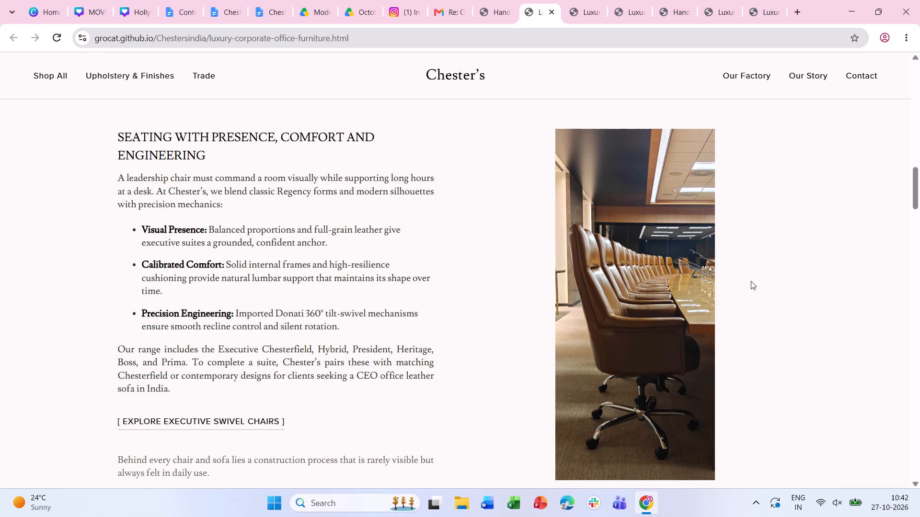
Review the rest of the corporate office furniture page, expanding the FAQ answers on suitable leather and custom dimensions.
scroll(751, 281, down, 2)
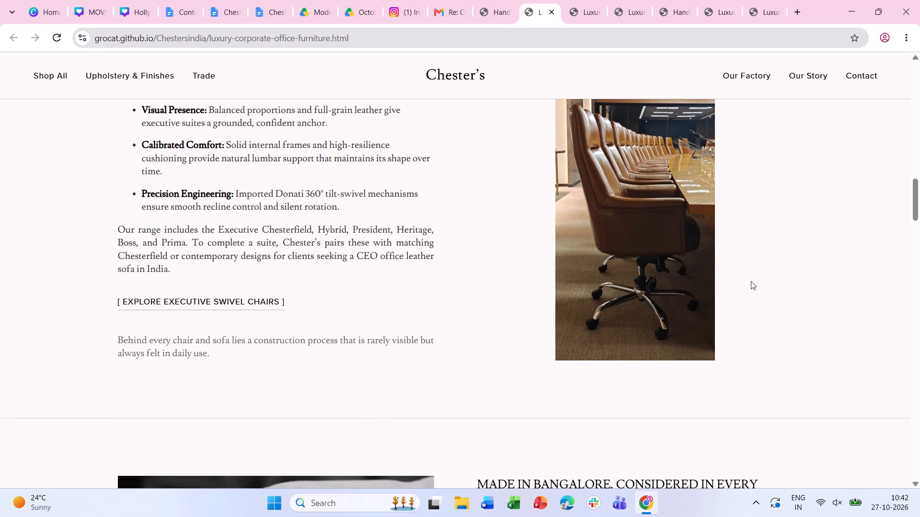
scroll(742, 256, down, 4)
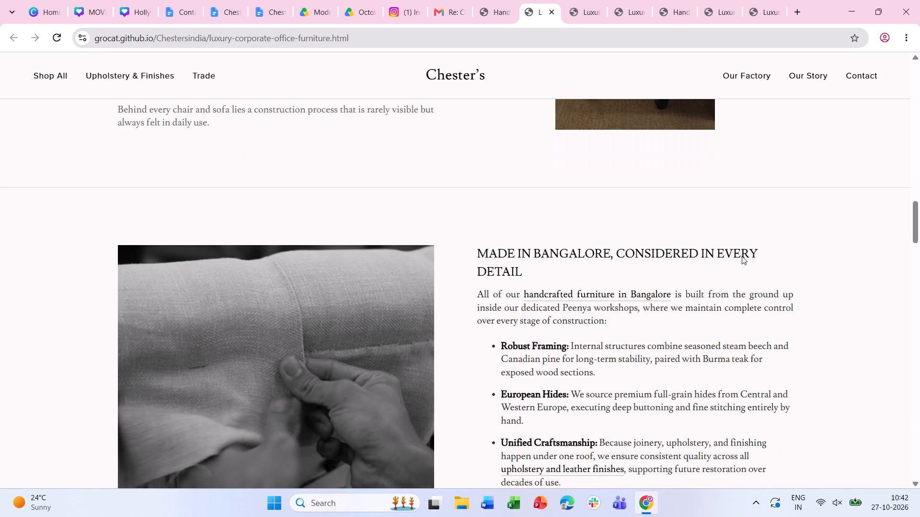
scroll(742, 256, down, 9)
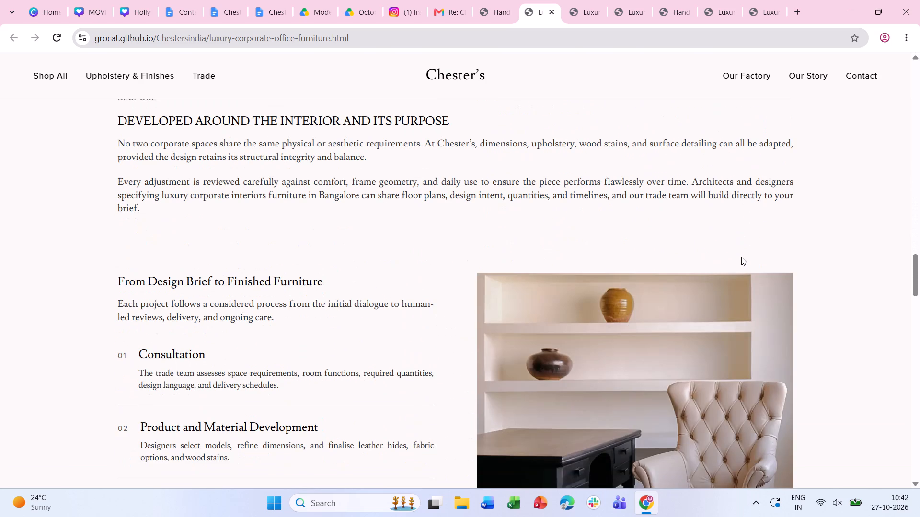
scroll(741, 257, down, 14)
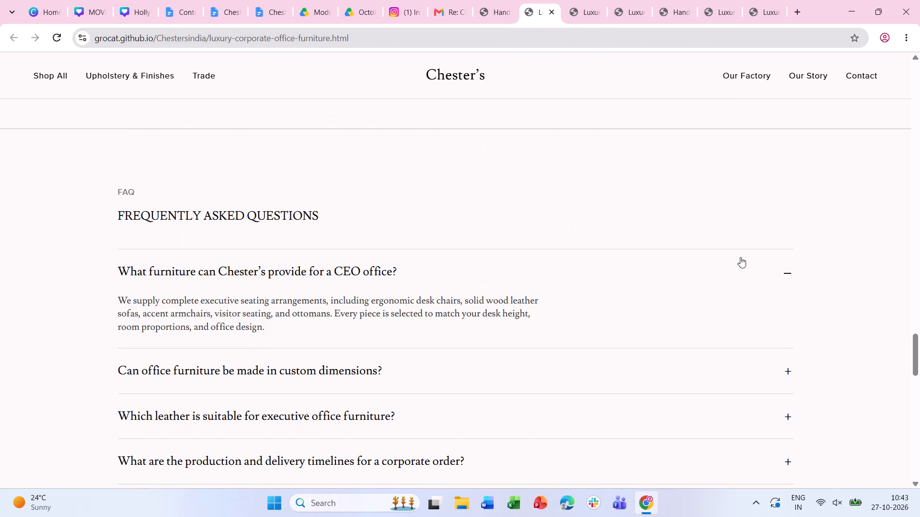
scroll(740, 257, down, 2)
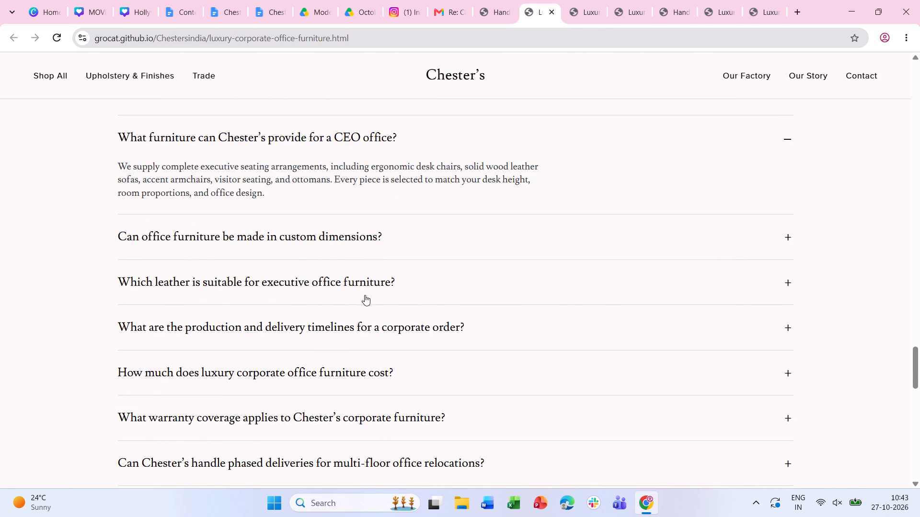
click(365, 294)
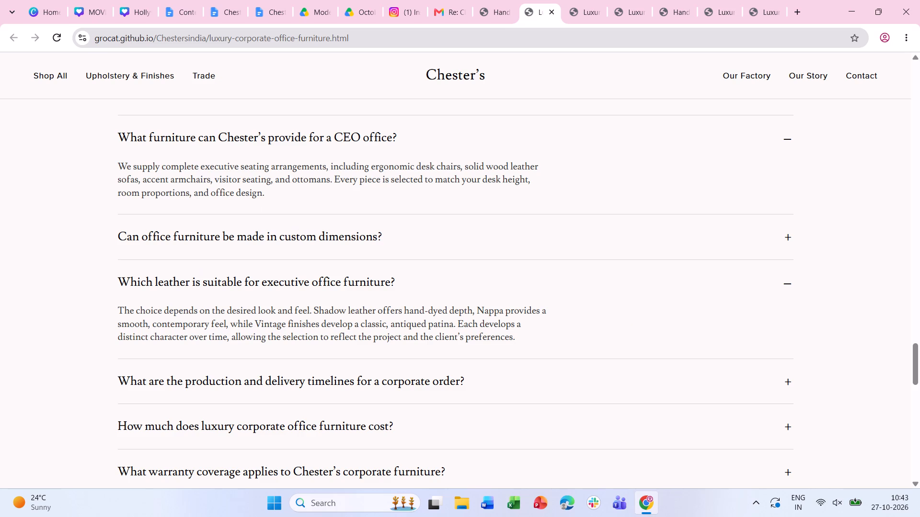
click(309, 225)
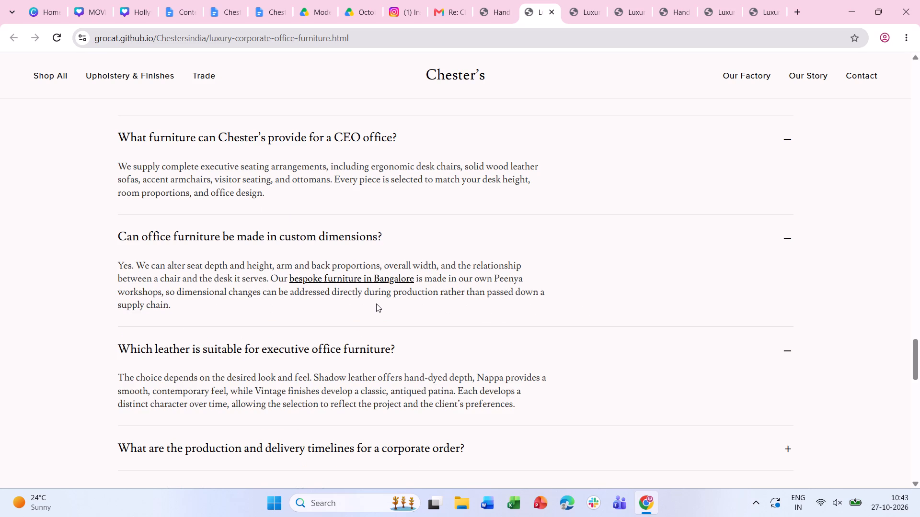
scroll(376, 303, down, 1)
Open Notion in a new tab and go to the NEW WEB CONTENT page under Chester's.
click(800, 5)
text(NOT)
key(Return)
click(855, 75)
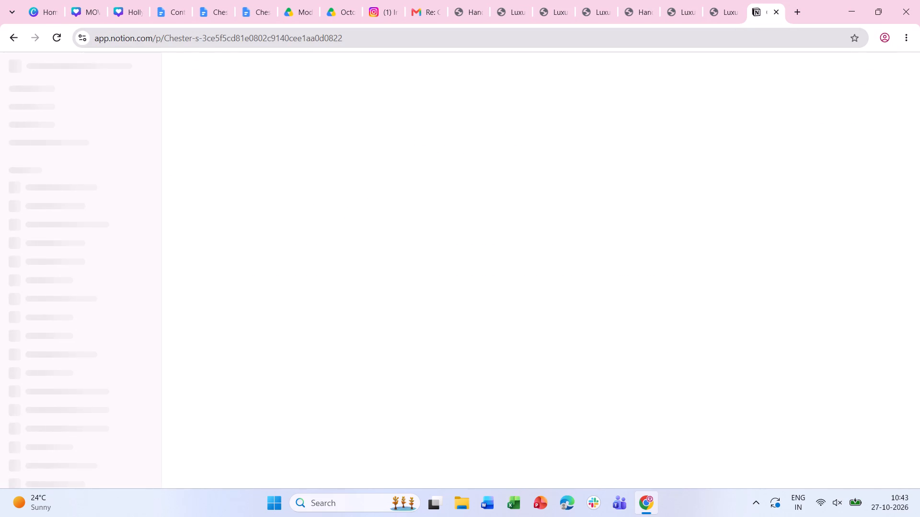
click(378, 229)
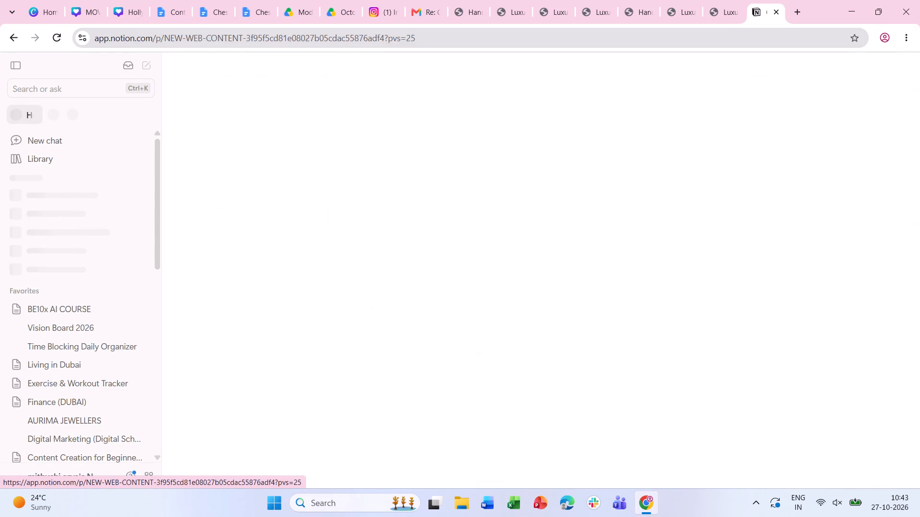
Add the bold date heading "26th OCTOBER 2026" at the end of the notes, below the Reddit and Quora threads section.
scroll(643, 292, down, 18)
scroll(643, 292, down, 5)
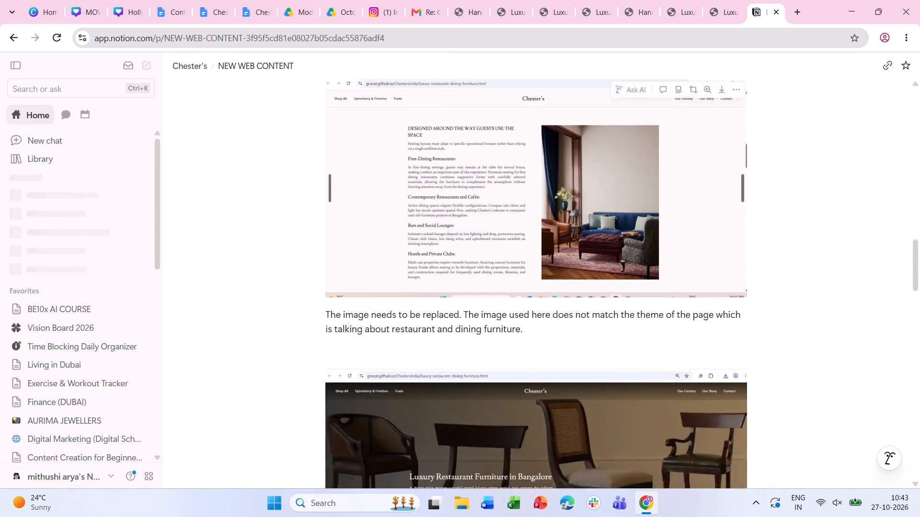
scroll(643, 292, down, 20)
scroll(643, 292, down, 13)
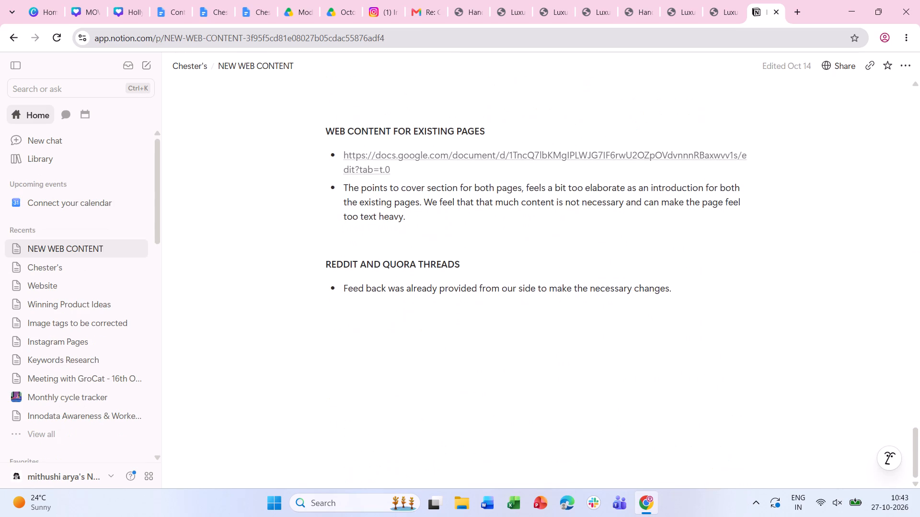
click(637, 337)
key(Return)
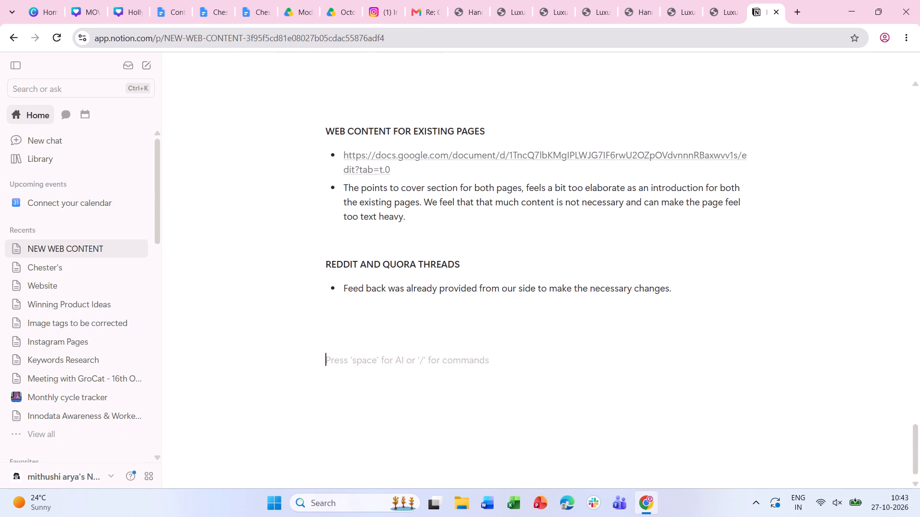
text(26th)
key(BackSpace)
key(BackSpace)
text(th OCTOE)
key(shift+BackSpace)
text(BER 2026)
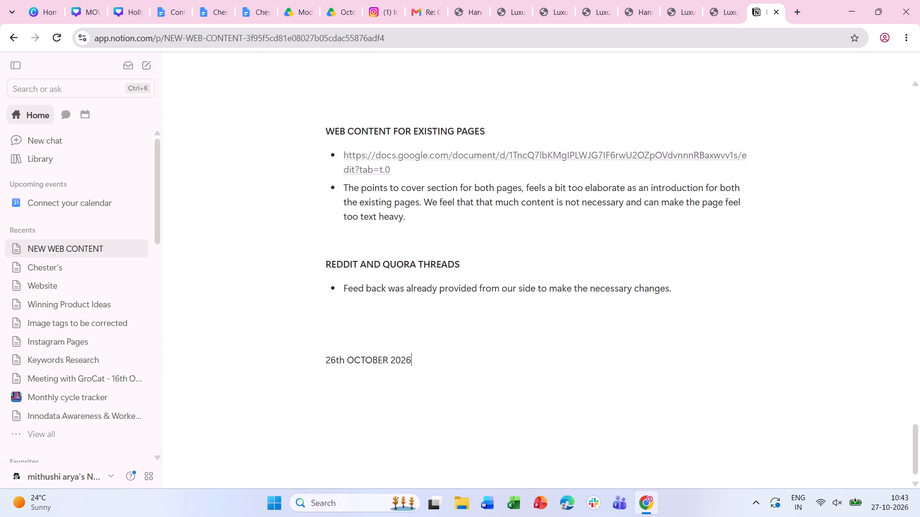
drag(462, 369, 316, 366)
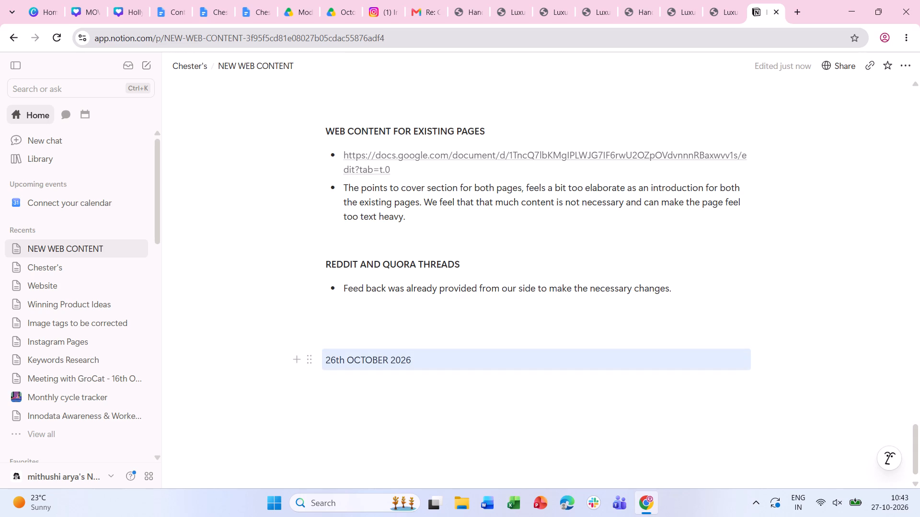
triple_click(331, 363)
key(ctrl+b)
Add the underlined line "Feedback on the latest updates to the webpages" beneath the date heading.
click(360, 382)
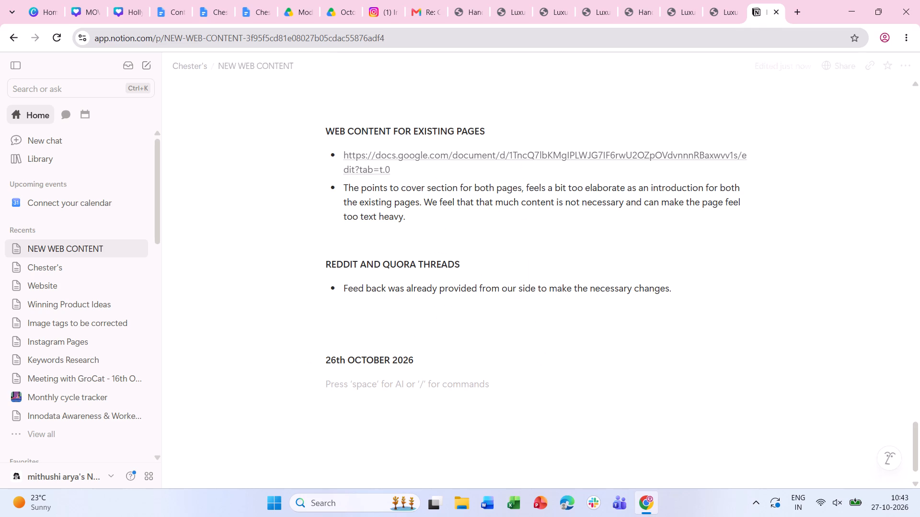
text(Latest)
key(space)
key(BackSpace)
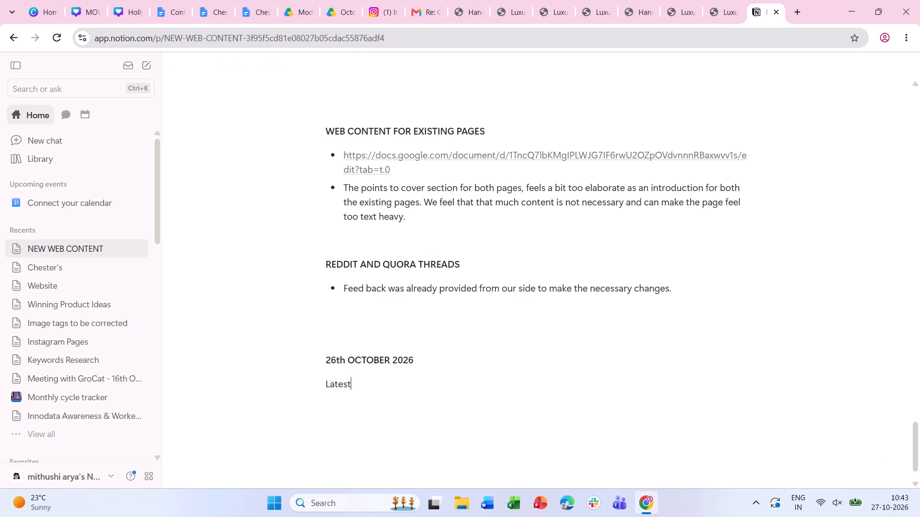
key(BackSpace)
key(BackSpace)
key(BackSpace)
key(BackSpace)
key(BackSpace)
key(BackSpace)
text(Feedback)
key(space)
text(on the las)
key(BackSpace)
text(test updated)
key(BackSpace)
text(s to the webpags)
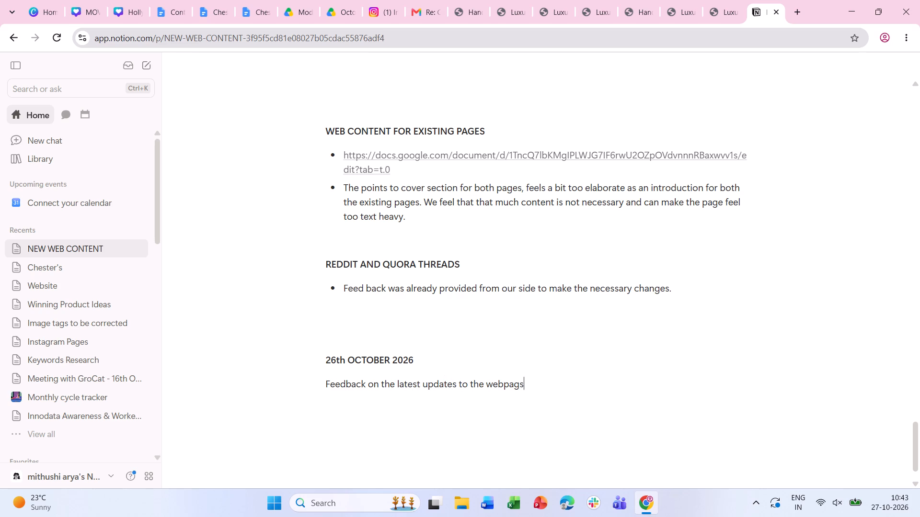
key(BackSpace)
text(es)
key(Return)
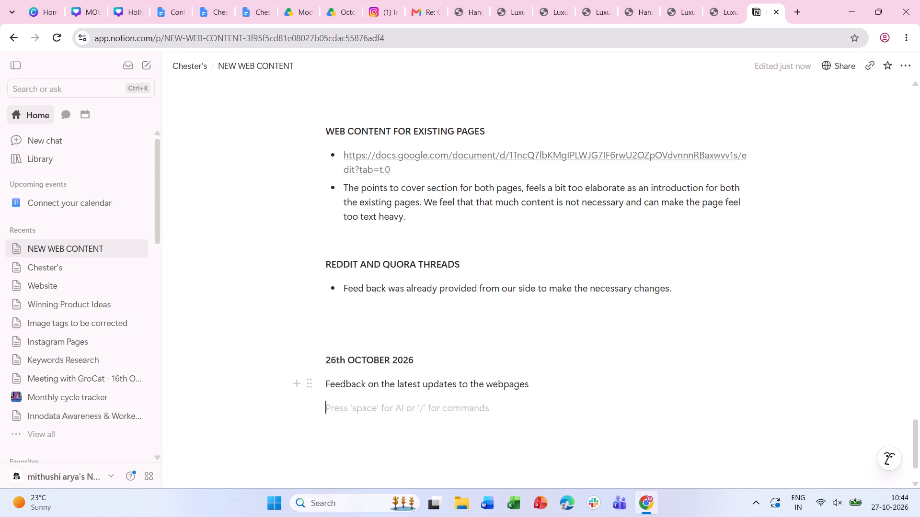
triple_click(437, 387)
key(ctrl+u)
Leave a blank line and add the bold subheading "Luxury Corporate Office Furniture", consulting the demo pages for the page name.
click(367, 408)
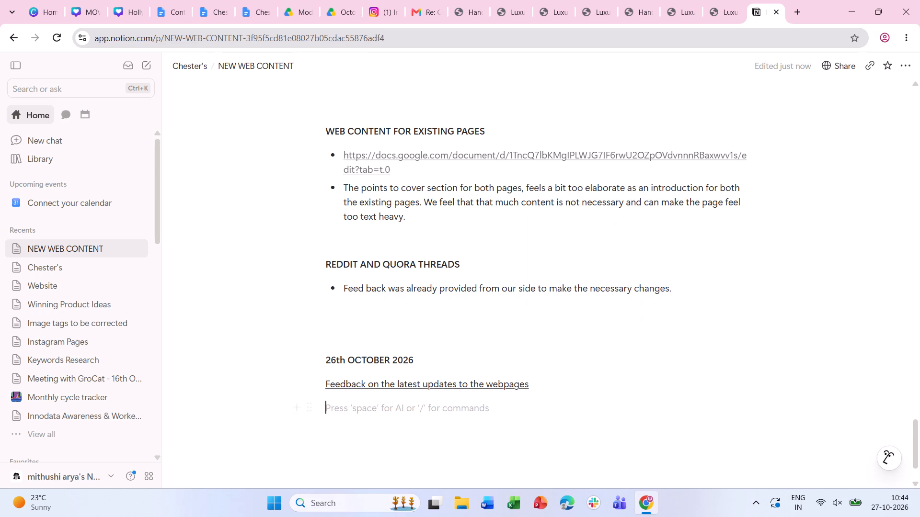
key(Return)
text(Luxury)
key(space)
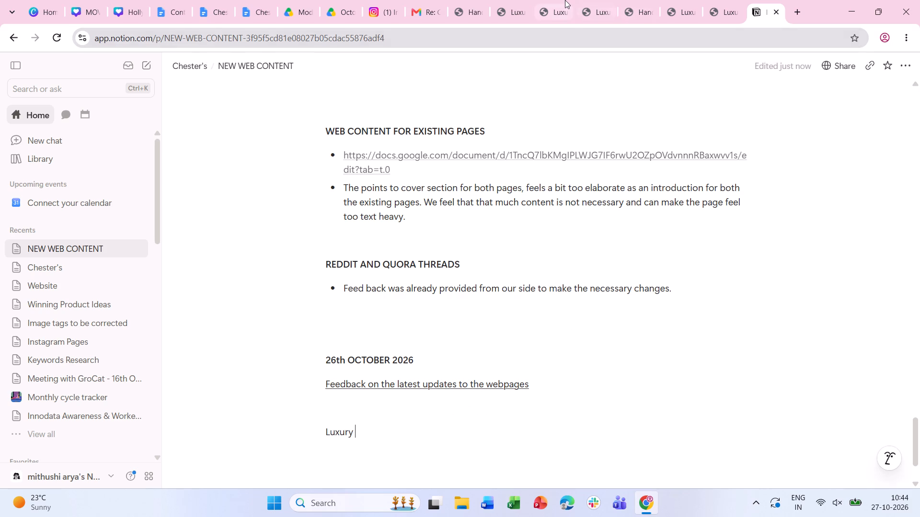
click(565, 0)
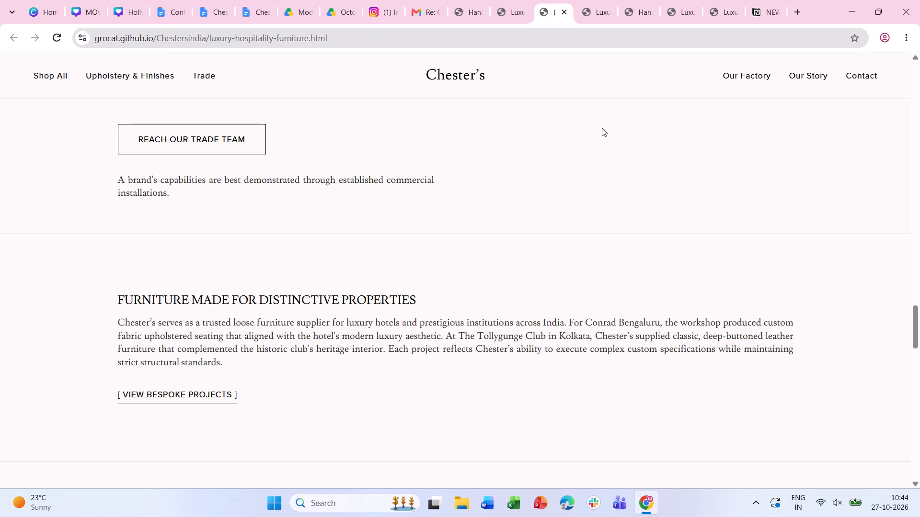
scroll(703, 330, down, 8)
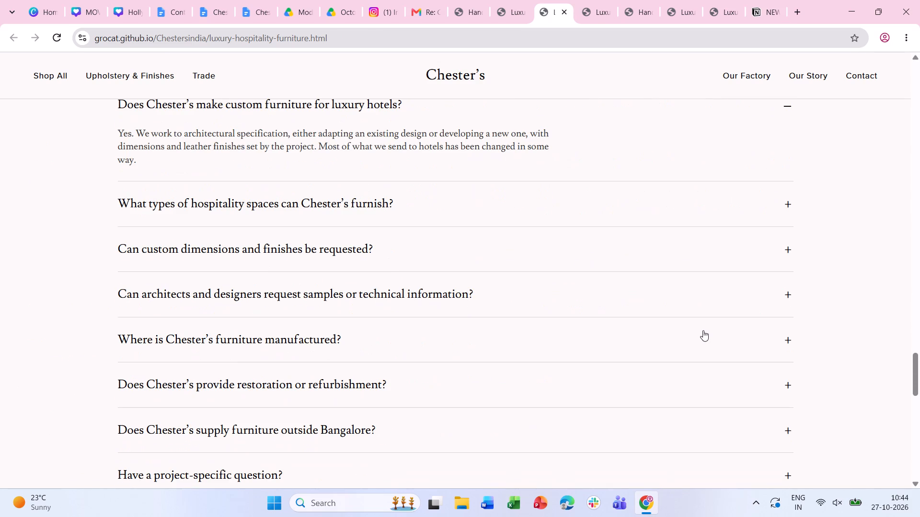
click(508, 0)
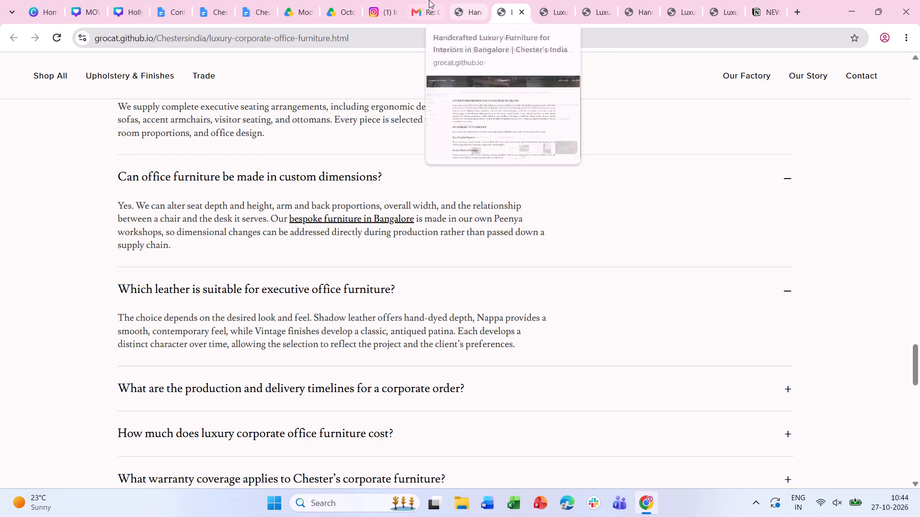
click(761, 0)
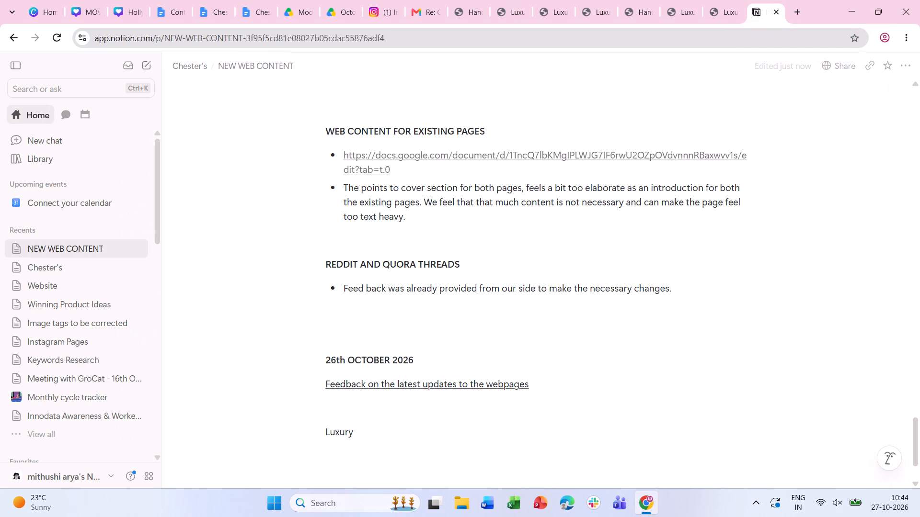
text(Corporate Office Furniture)
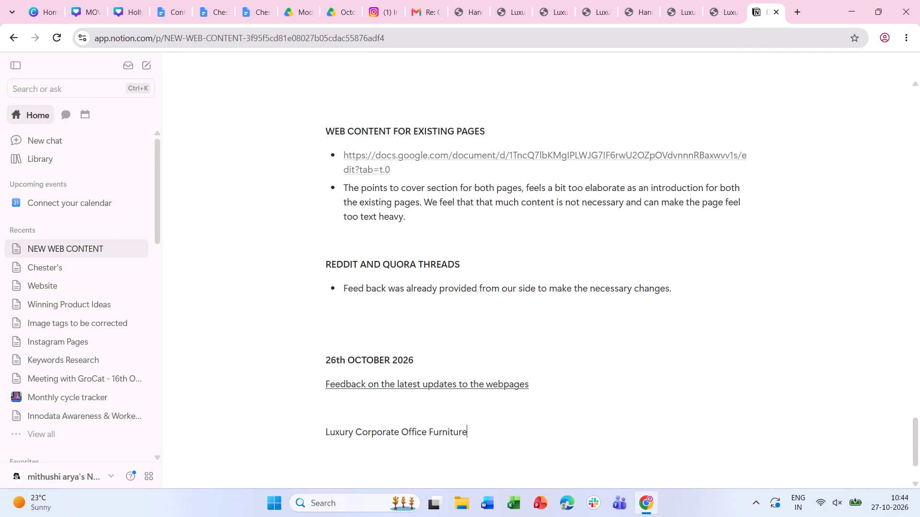
triple_click(403, 434)
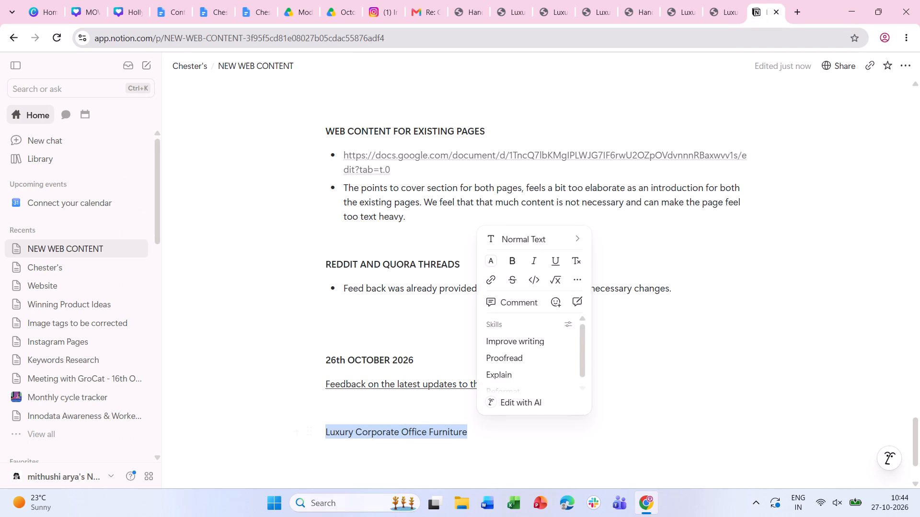
key(ctrl+b)
Add a bullet reading "FAQ -" under the Luxury Corporate Office Furniture subheading.
click(407, 455)
text(-)
key(space)
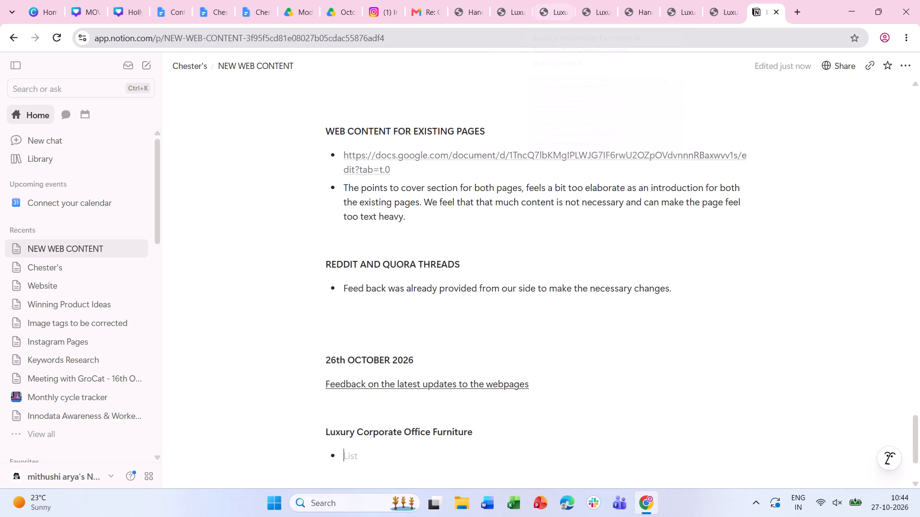
text(FAQ -)
key(space)
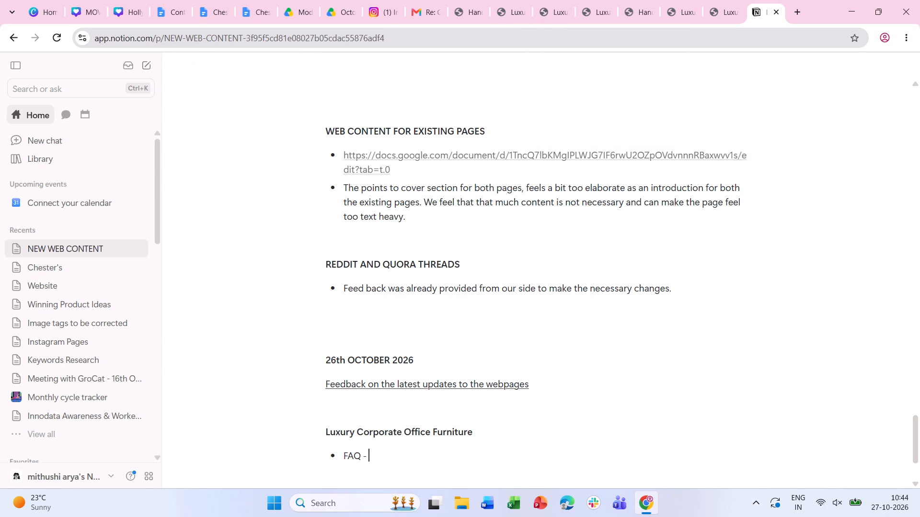
Copy the FAQ question and answer on suitable executive office leather from the corporate office page into the notes below the FAQ bullet.
click(563, 0)
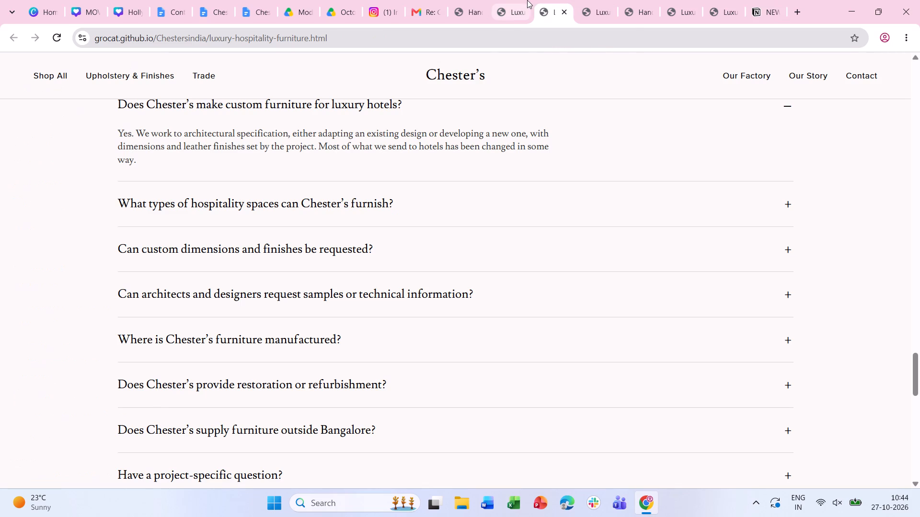
click(527, 0)
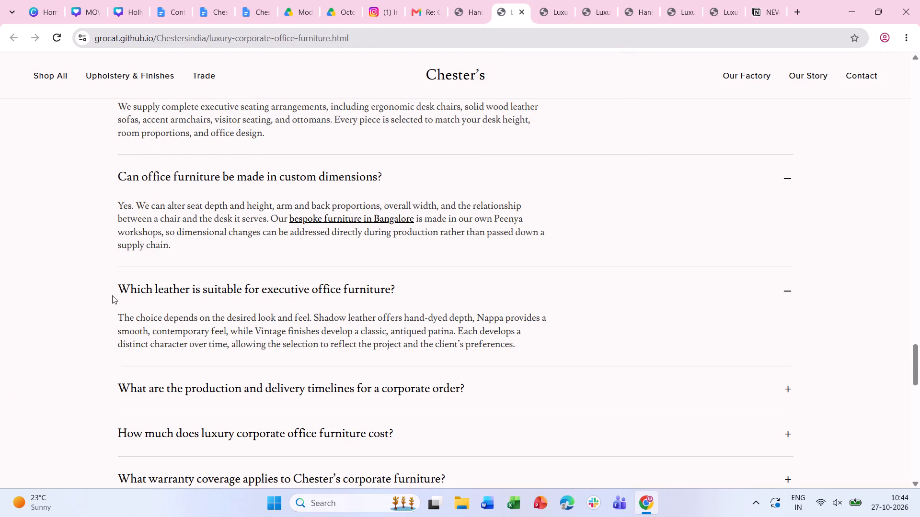
drag(112, 294, 569, 343)
key(ctrl+c)
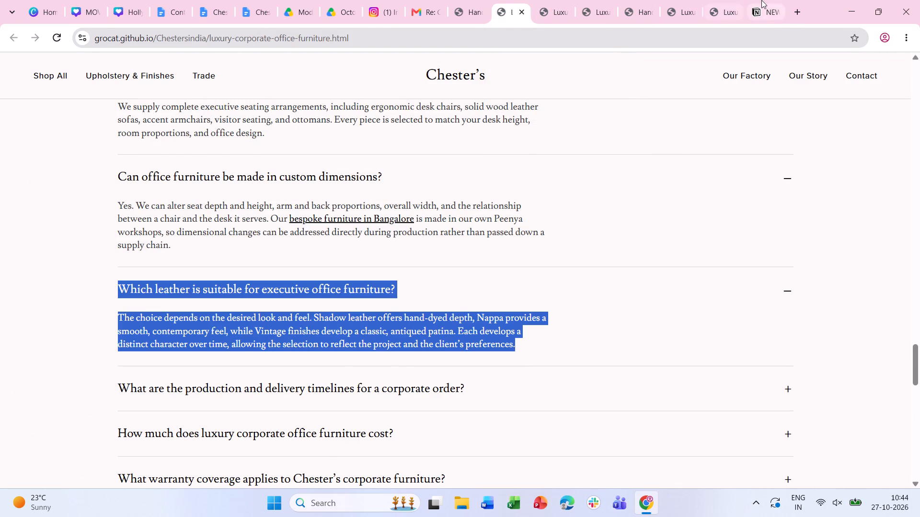
click(761, 0)
key(ctrl+v)
scroll(486, 407, down, 3)
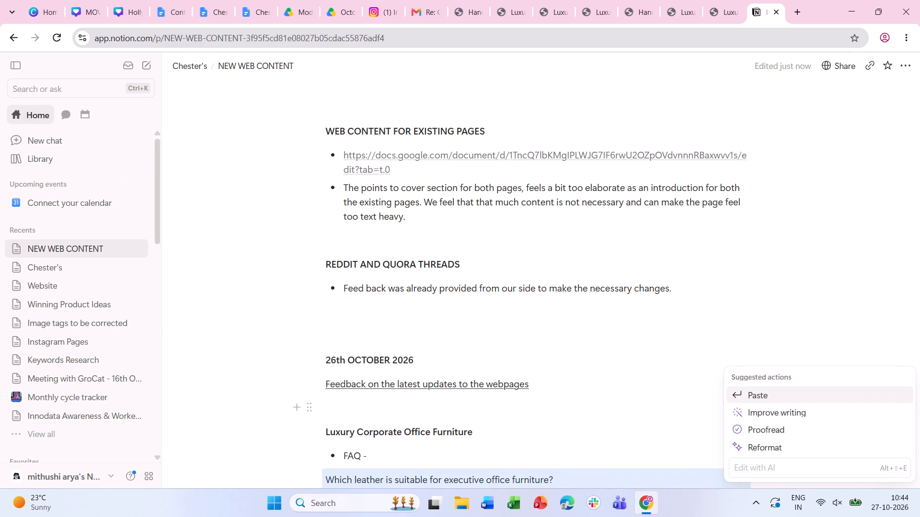
Remove the trailing dash from the FAQ bullet.
click(372, 453)
key(BackSpace)
key(BackSpace)
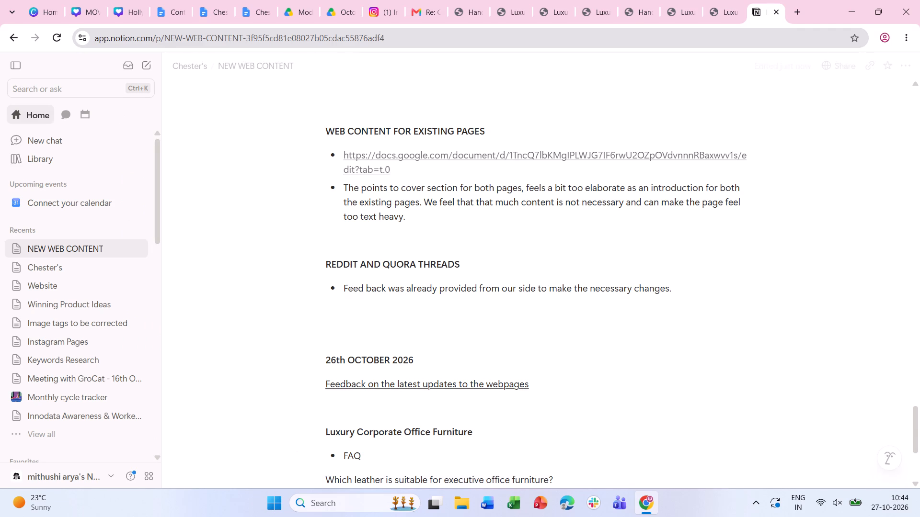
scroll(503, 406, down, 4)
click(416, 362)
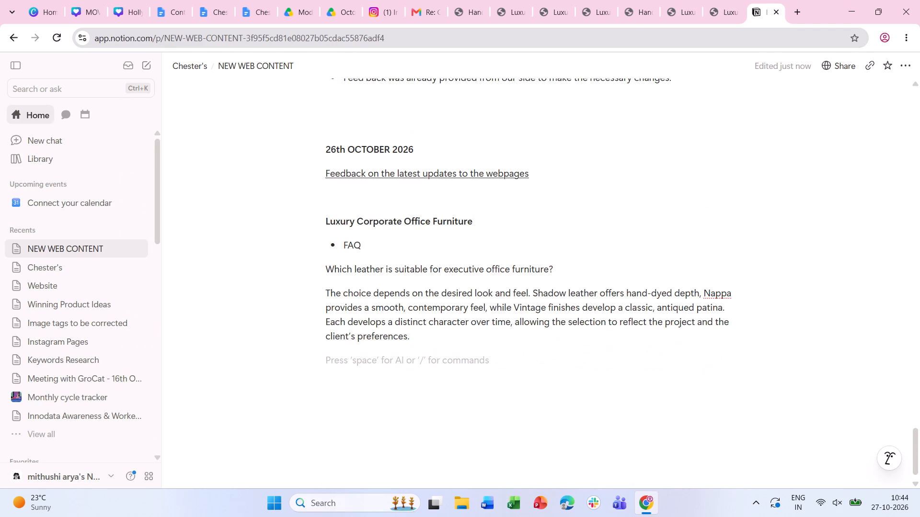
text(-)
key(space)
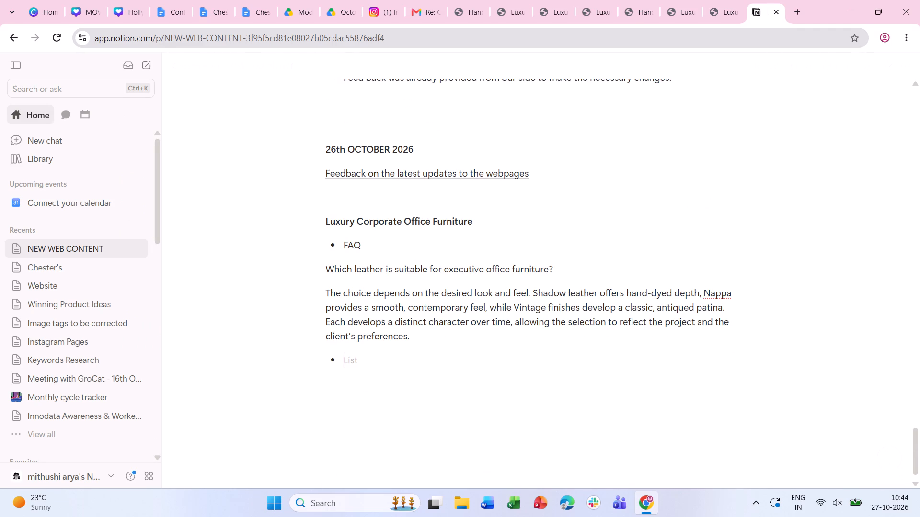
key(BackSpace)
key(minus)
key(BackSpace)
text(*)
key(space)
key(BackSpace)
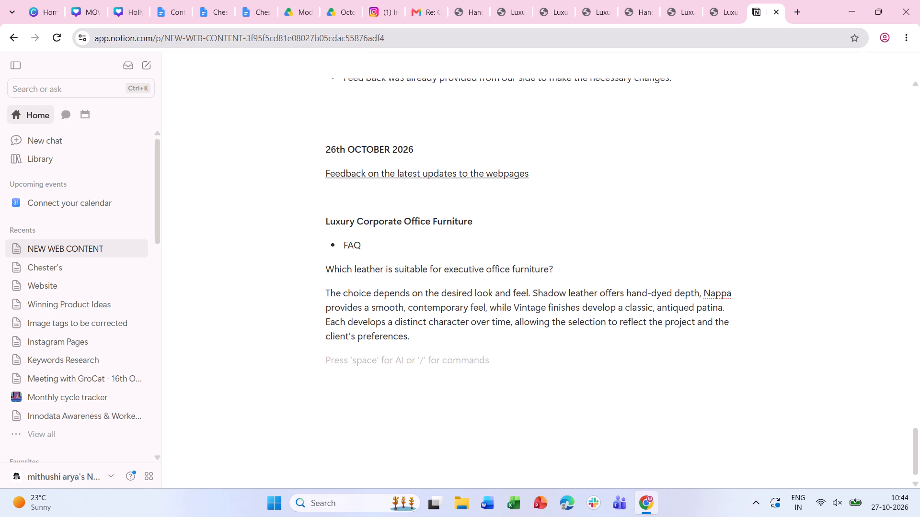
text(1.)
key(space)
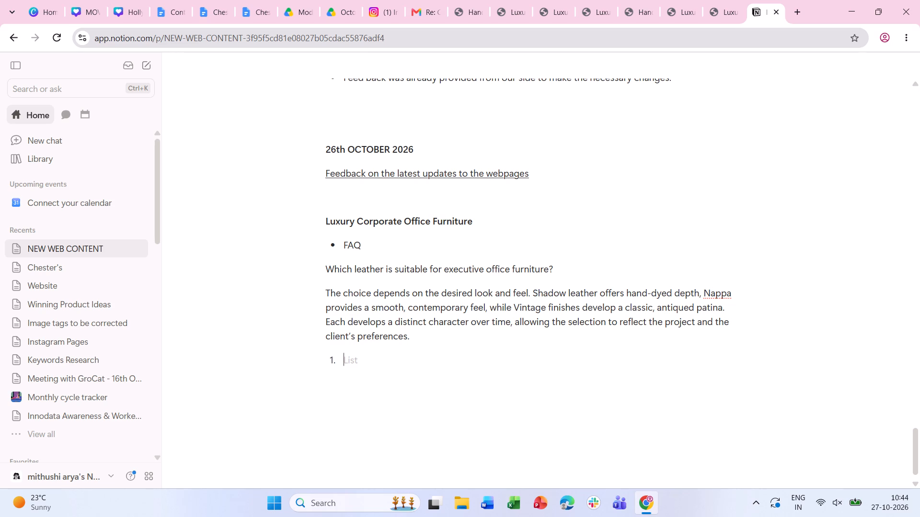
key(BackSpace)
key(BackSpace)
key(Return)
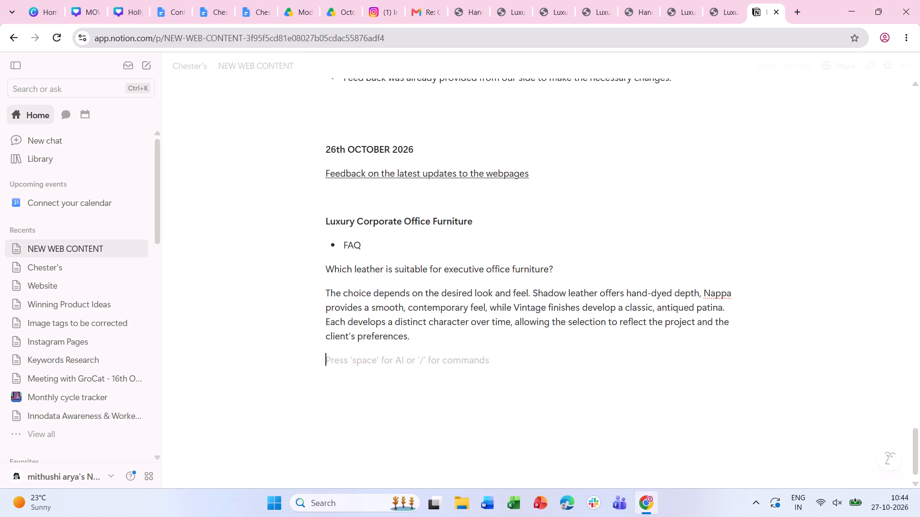
Italicize the pasted FAQ question and answer on suitable executive office leather.
drag(417, 341, 327, 270)
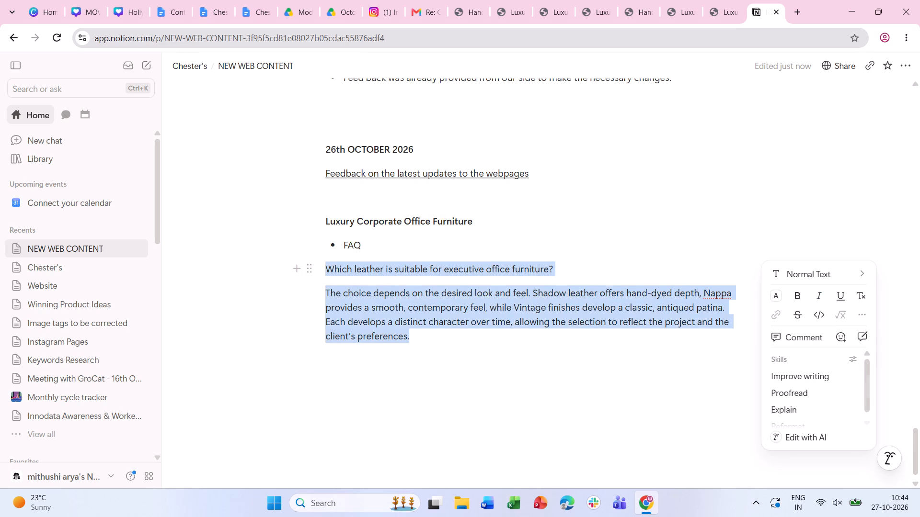
key(ctrl+i)
click(386, 357)
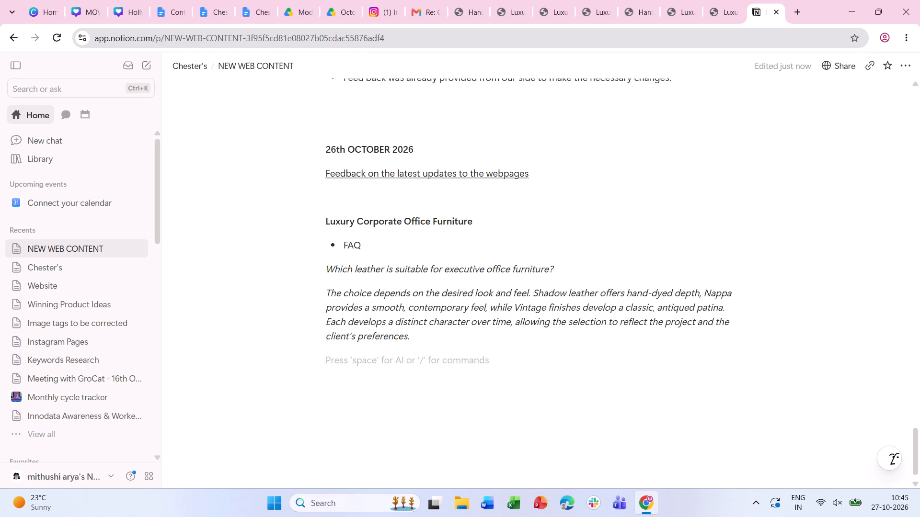
Colour the phrase "Vintage finishes develop a classic, antiqued patina." pink in the leather answer.
drag(515, 307, 731, 313)
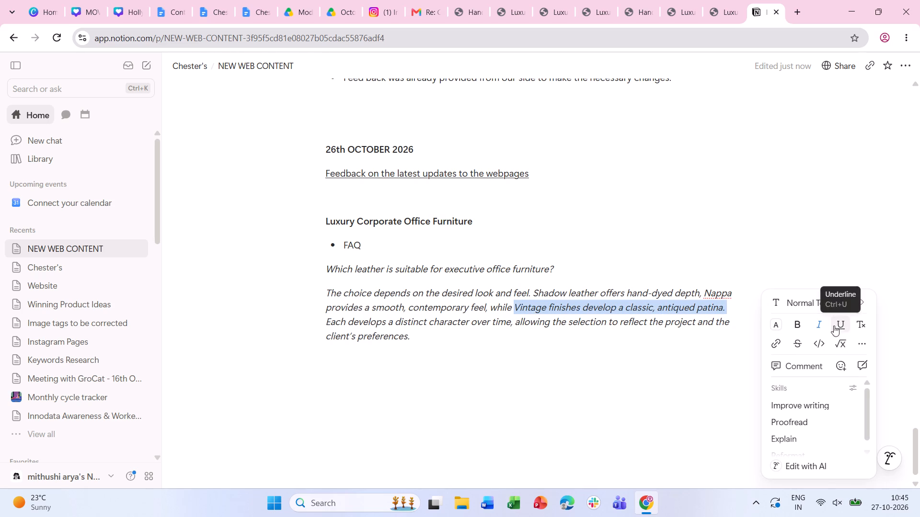
click(782, 325)
click(844, 239)
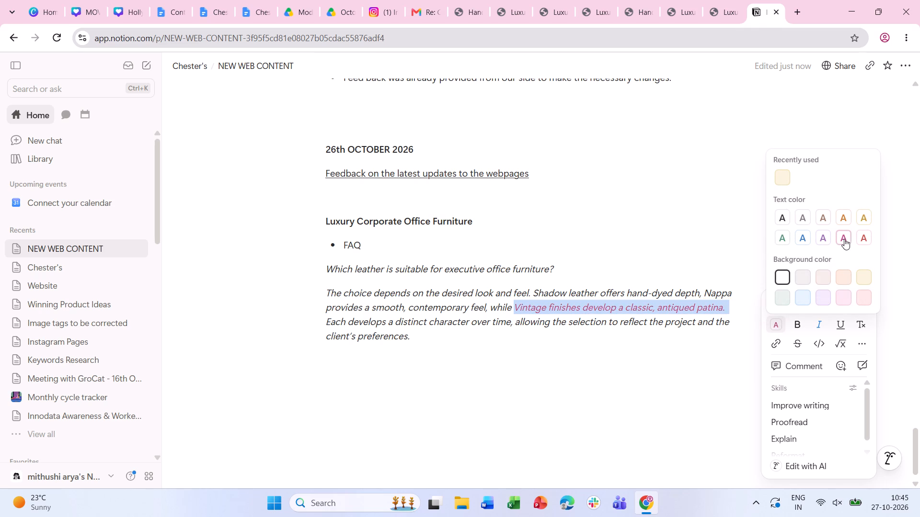
click(506, 374)
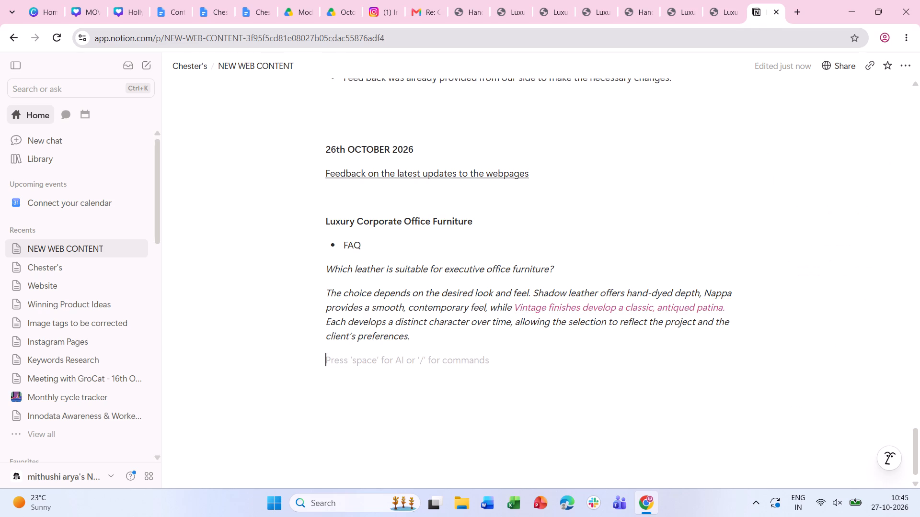
Add the comment "All leather types develop a patina over the years. This particular line needs to be rephrased." below the leather answer.
text(All)
key(space)
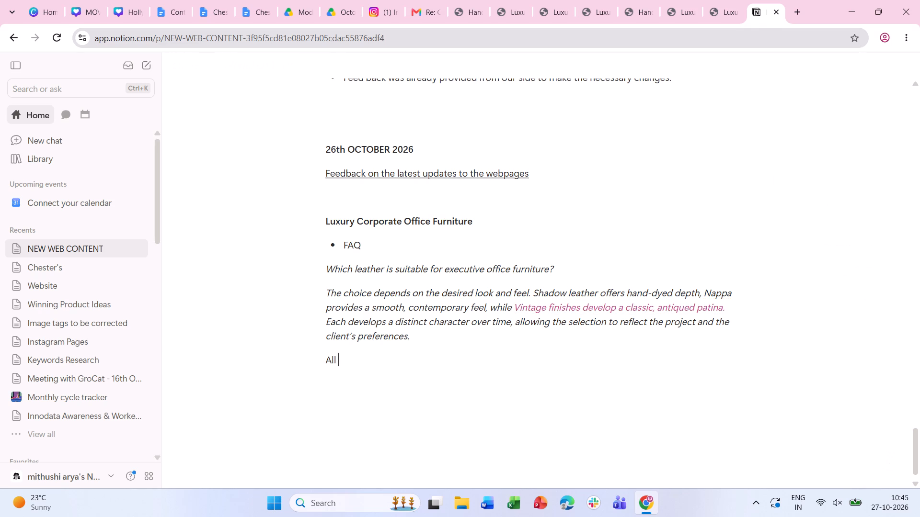
text(leather types develop a patina over)
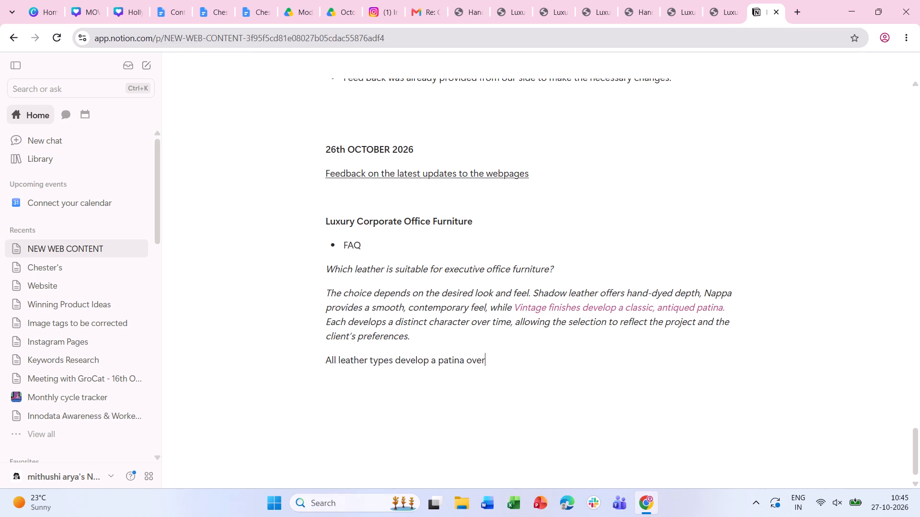
key(space)
text(the years. this)
key(BackSpace)
key(BackSpace)
key(BackSpace)
key(BackSpace)
text(This partc)
key(BackSpace)
text(iclu)
key(BackSpace)
key(BackSpace)
text(ular line needs to be rephr)
key(BackSpace)
key(BackSpace)
text(ra)
key(BackSpace)
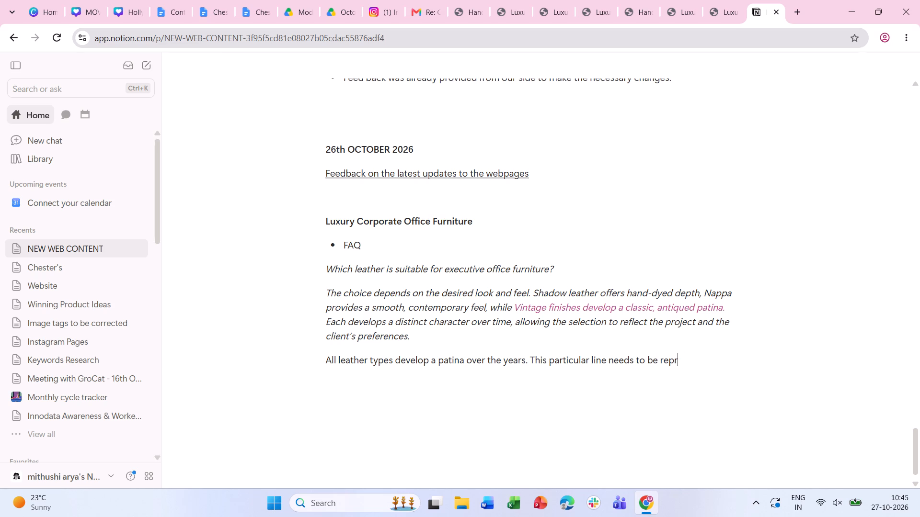
key(BackSpace)
text(hrased.)
key(space)
Copy the corporate office page's FAQ question and answer on production and delivery timelines into the notes, spaced below the leather comment.
key(Return)
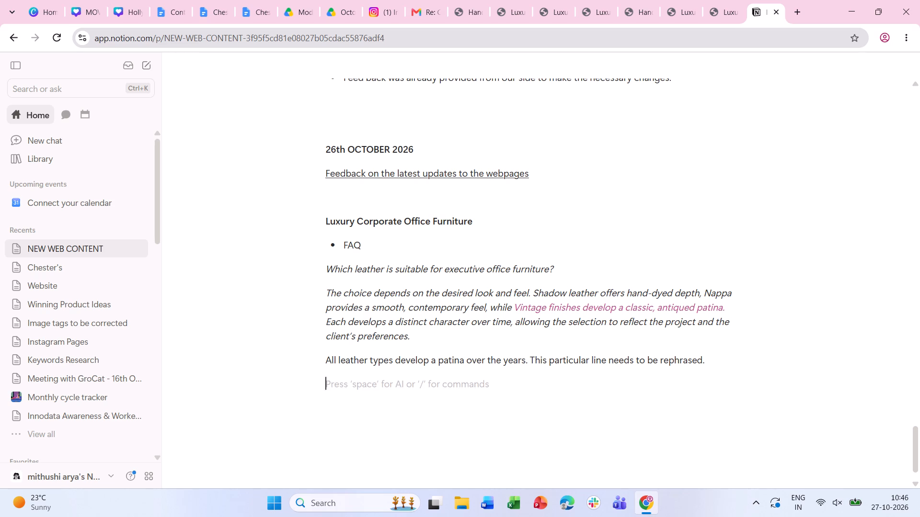
key(Return)
click(490, 0)
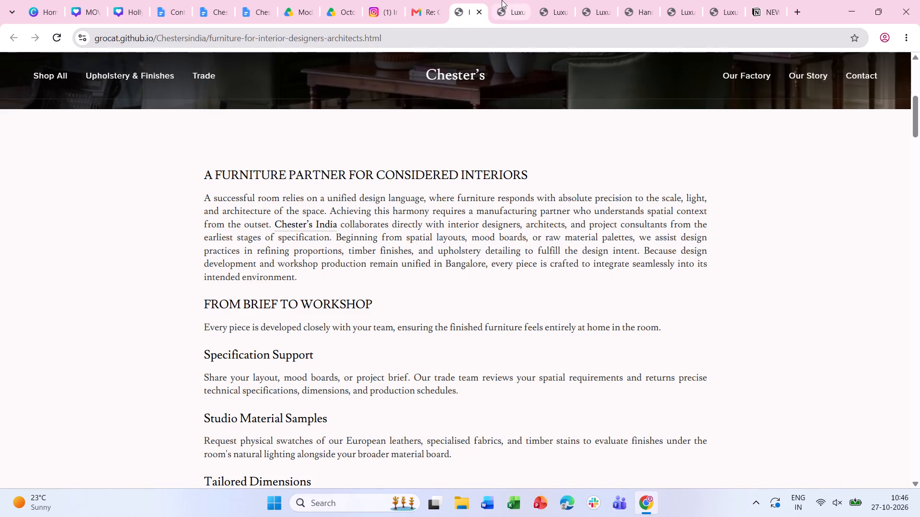
click(502, 0)
click(593, 297)
click(436, 335)
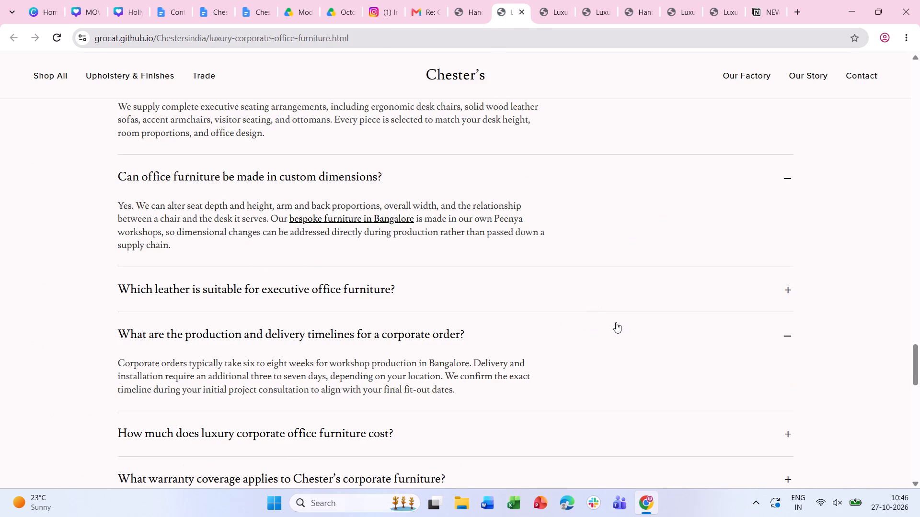
drag(111, 361, 495, 377)
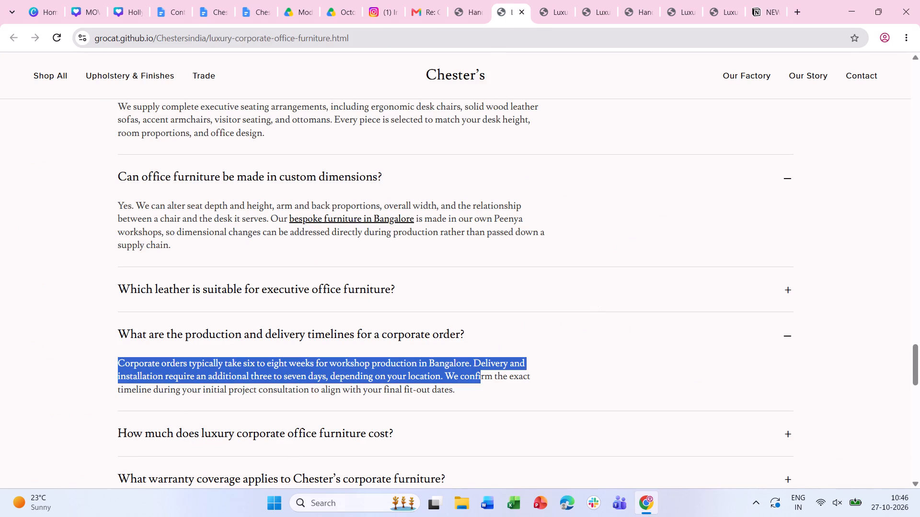
drag(495, 377, 536, 392)
key(ctrl+c)
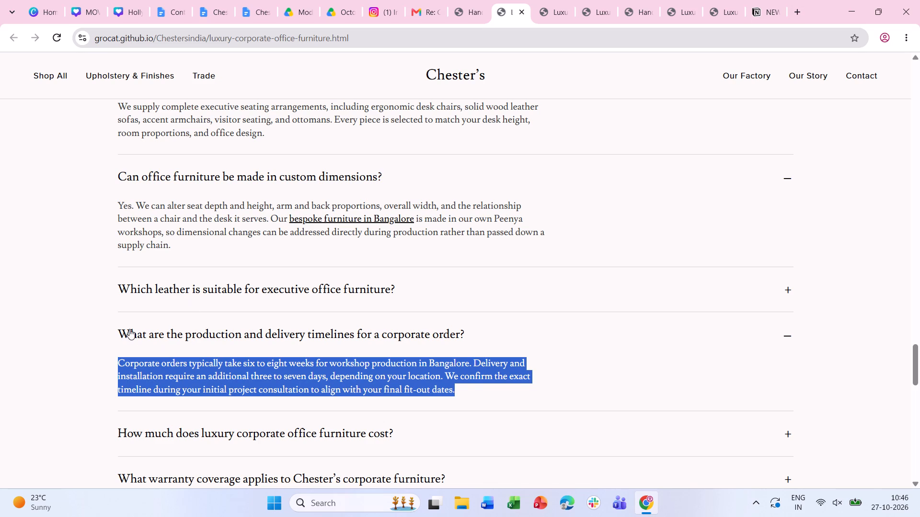
click(105, 331)
drag(103, 331, 492, 385)
key(ctrl+c)
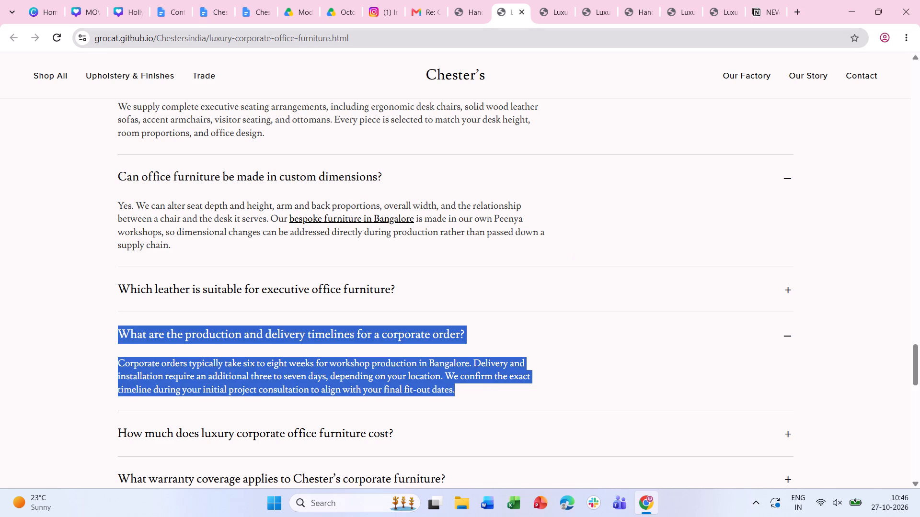
click(753, 0)
key(ctrl+v)
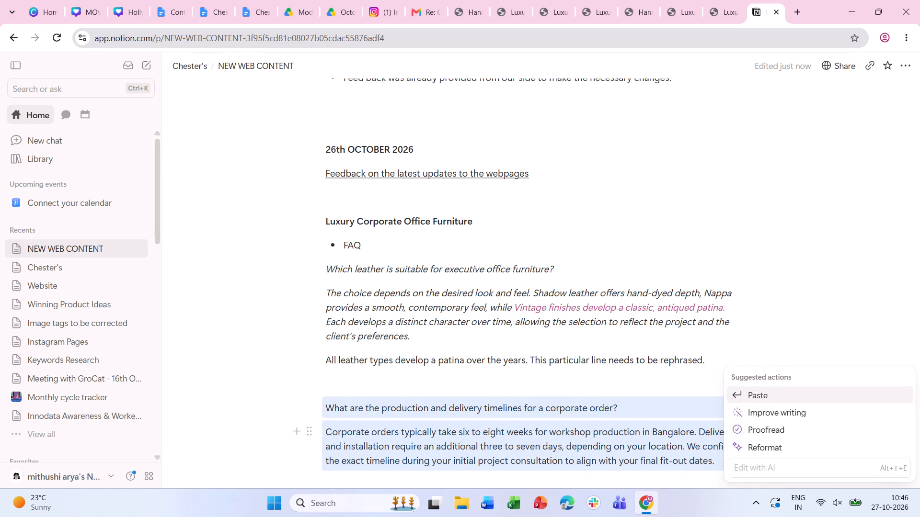
scroll(370, 423, down, 2)
click(299, 359)
click(320, 428)
scroll(368, 419, down, 3)
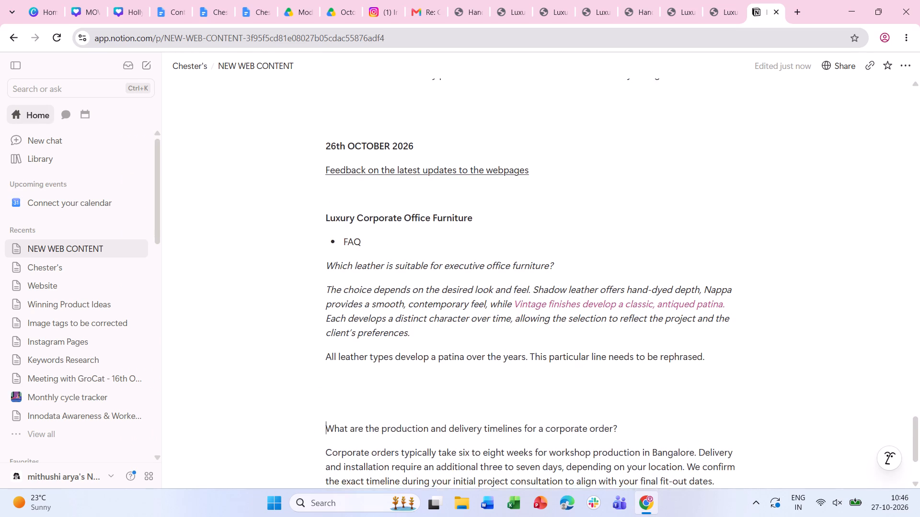
Italicize the pasted FAQ question and answer on production and delivery timelines.
drag(327, 280, 812, 349)
key(ctrl+i)
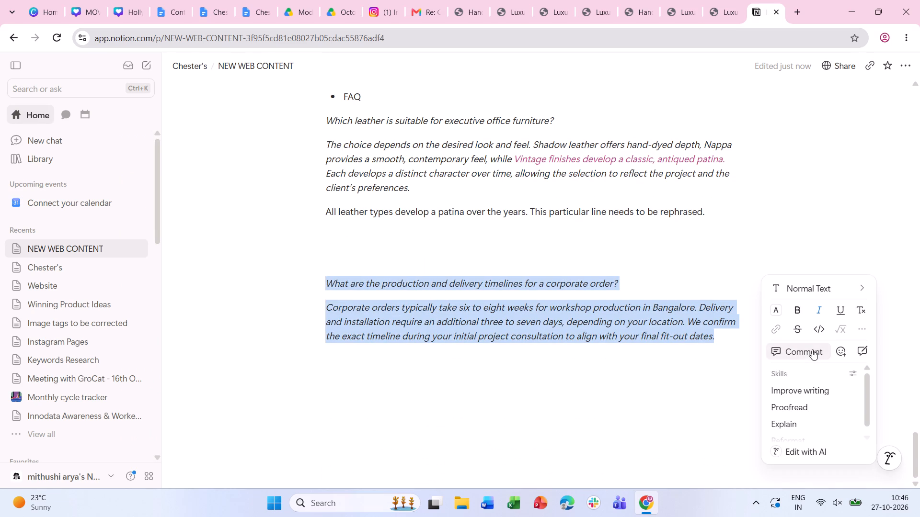
click(613, 354)
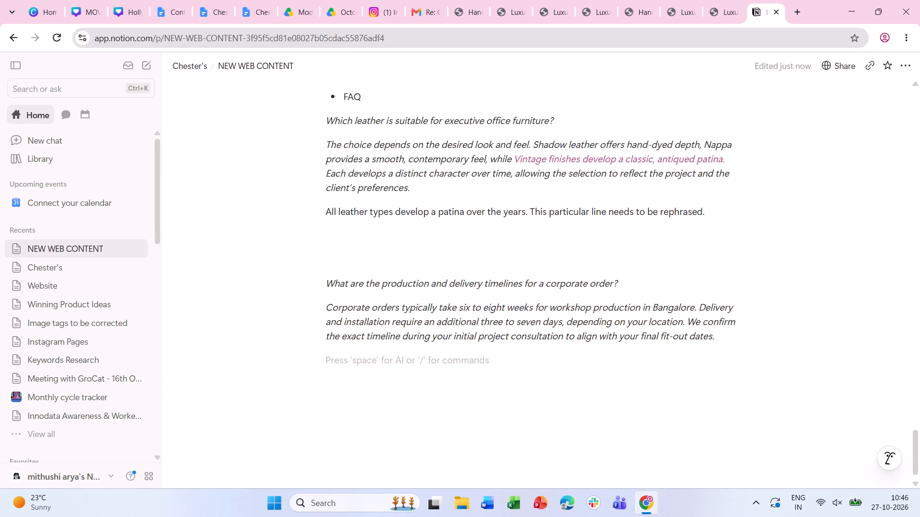
Add the comment "This answer needs to be rewritten as the timeline is informed of based on the order quantity." below the timelines answer.
text(This answer needs to be rewritten as)
key(space)
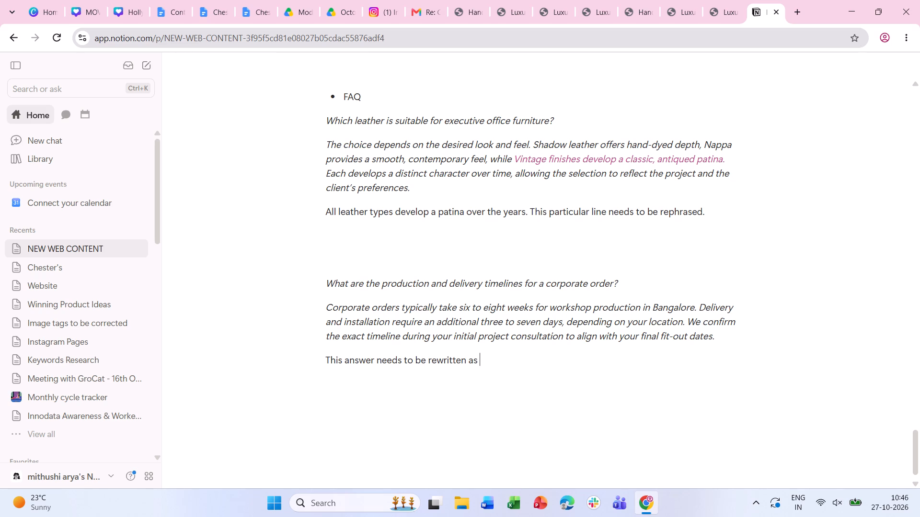
key(BackSpace)
key(BackSpace)
key(BackSpace)
text(as it)
key(BackSpace)
key(BackSpace)
text(the timeline is not fixed)
key(BackSpace)
key(BackSpace)
key(BackSpace)
key(BackSpace)
key(BackSpace)
key(BackSpace)
key(BackSpace)
key(BackSpace)
key(BackSpace)
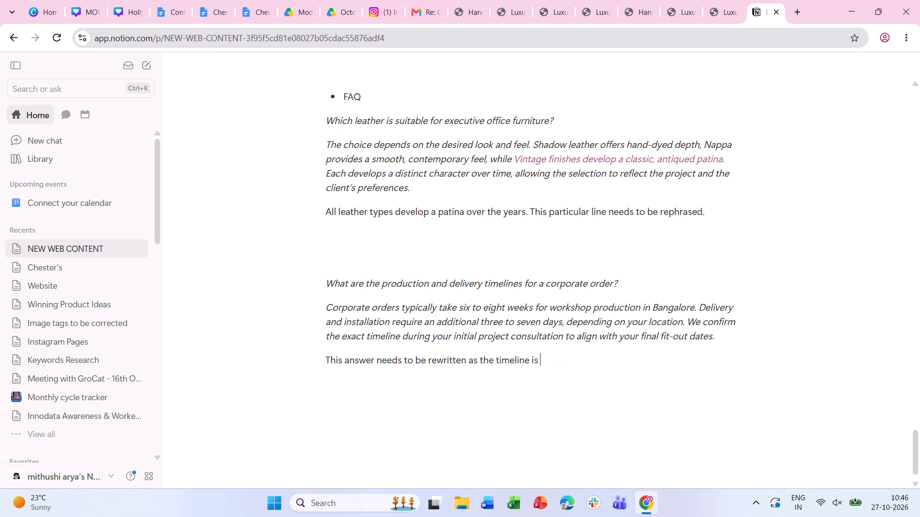
key(BackSpace)
key(BackSpace)
key(BackSpace)
text(an)
key(BackSpace)
key(BackSpace)
text(ca)
key(BackSpace)
key(BackSpace)
text(is)
key(space)
text(informed of based)
key(space)
text(on the)
key(space)
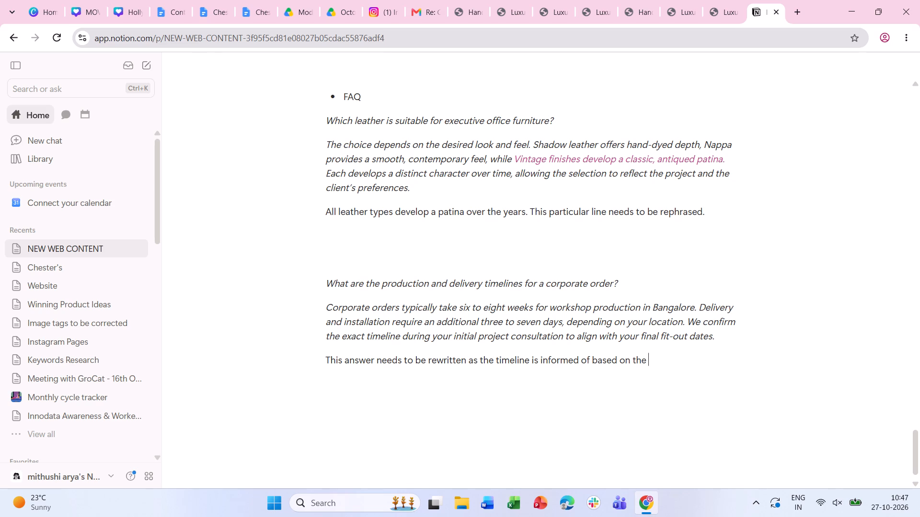
text(qu)
key(BackSpace)
key(BackSpace)
text(order quantity.)
key(space)
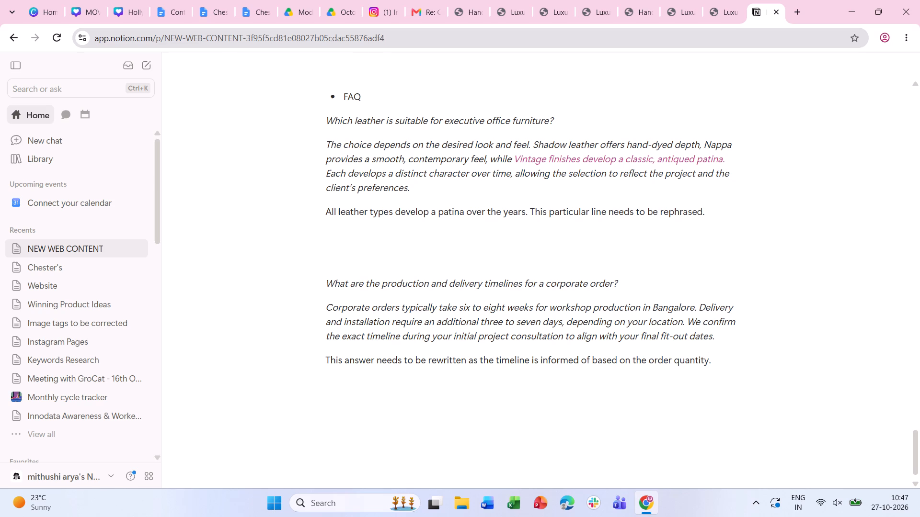
Extend the timelines comment with "The third sentence mentions the point I was trying to address." and leave spacing below it.
text(The)
key(space)
text(sec)
text(ond)
key(space)
key(BackSpace)
key(BackSpace)
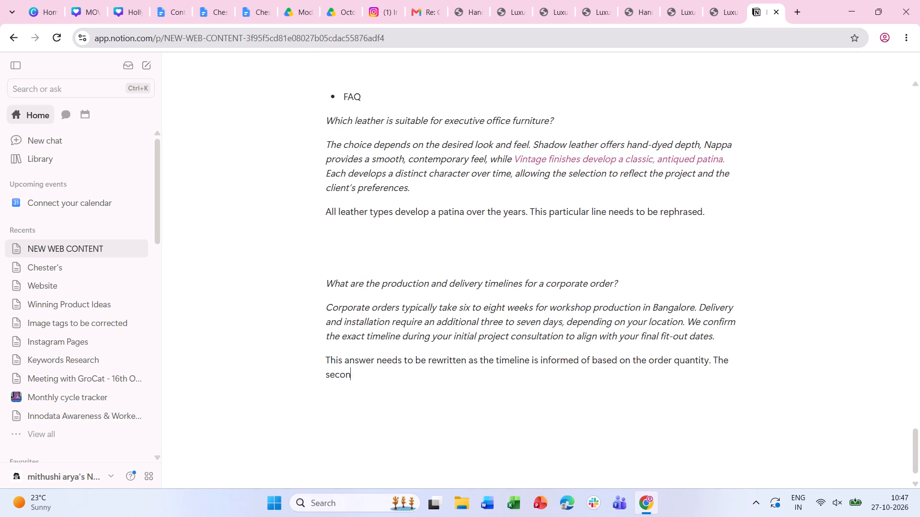
key(BackSpace)
key(BackSpace)
key(BackSpace)
key(BackSpace)
key(BackSpace)
text(thir)
key(space)
key(BackSpace)
text(d sentence c)
key(BackSpace)
text(mention)
key(space)
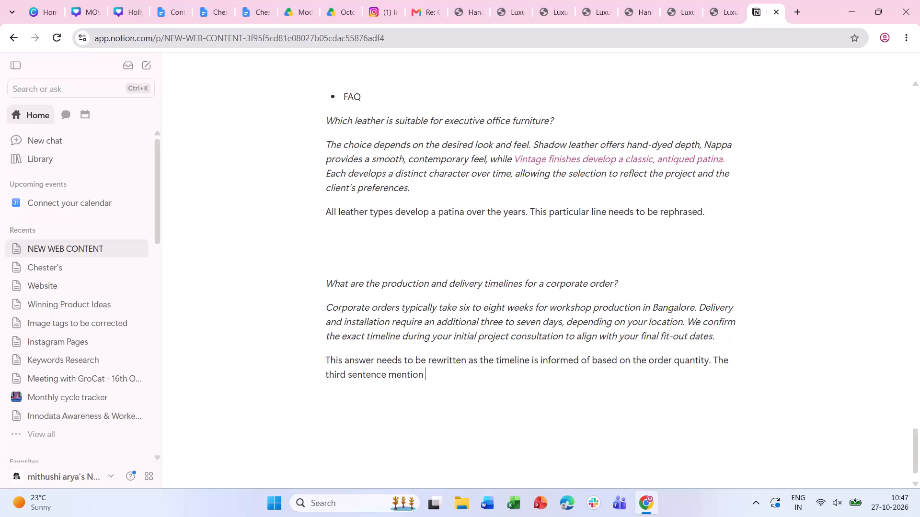
key(BackSpace)
text(s the point)
key(space)
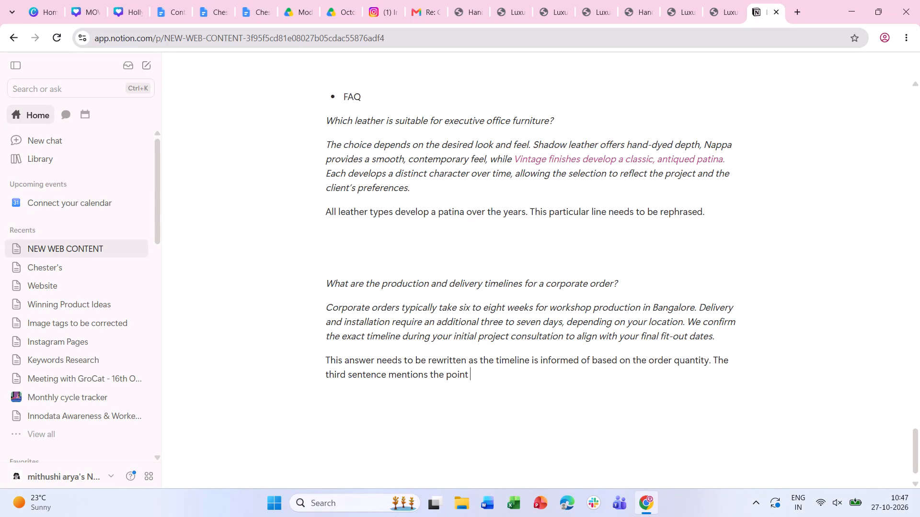
text(I was trying to adre)
key(BackSpace)
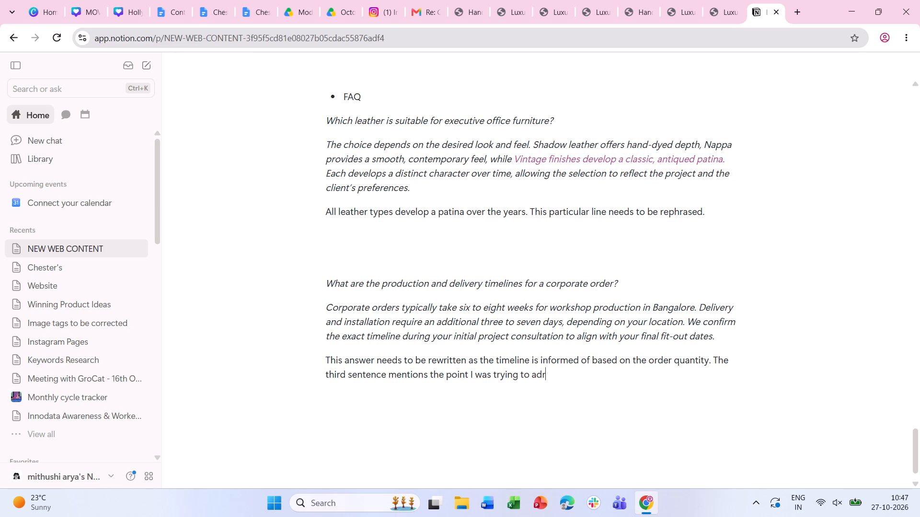
key(BackSpace)
text(dres.)
key(BackSpace)
text(s.)
key(Return)
key(Return)
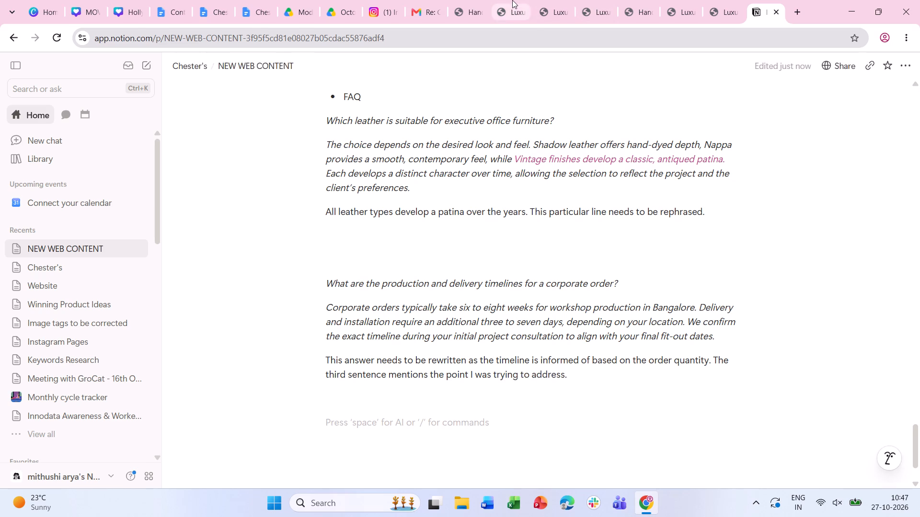
Review the corporate office page's FAQ answers on furniture cost, warranty coverage and phased deliveries.
click(512, 0)
scroll(547, 270, down, 2)
click(392, 324)
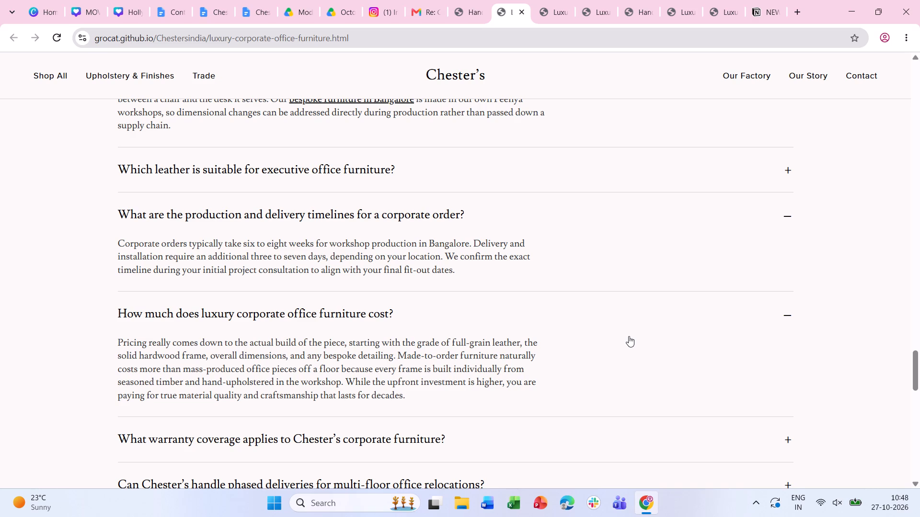
click(629, 336)
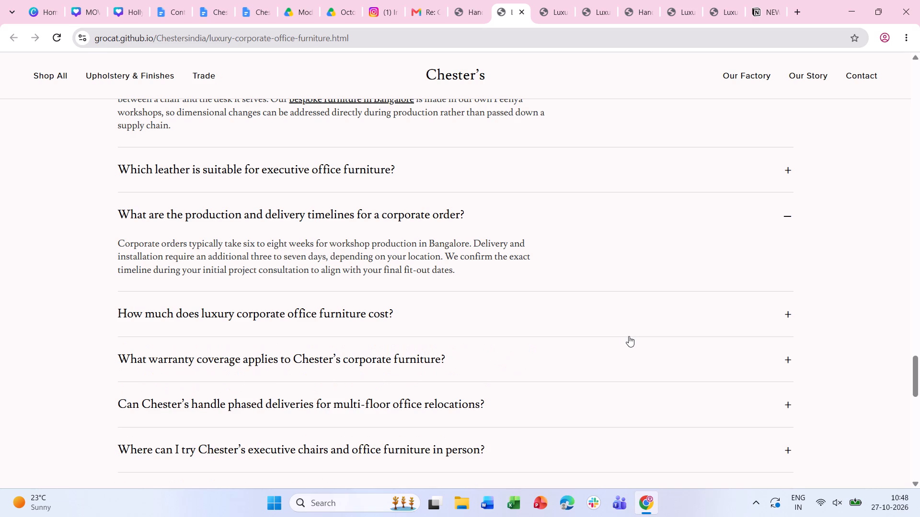
click(435, 365)
scroll(487, 378, down, 1)
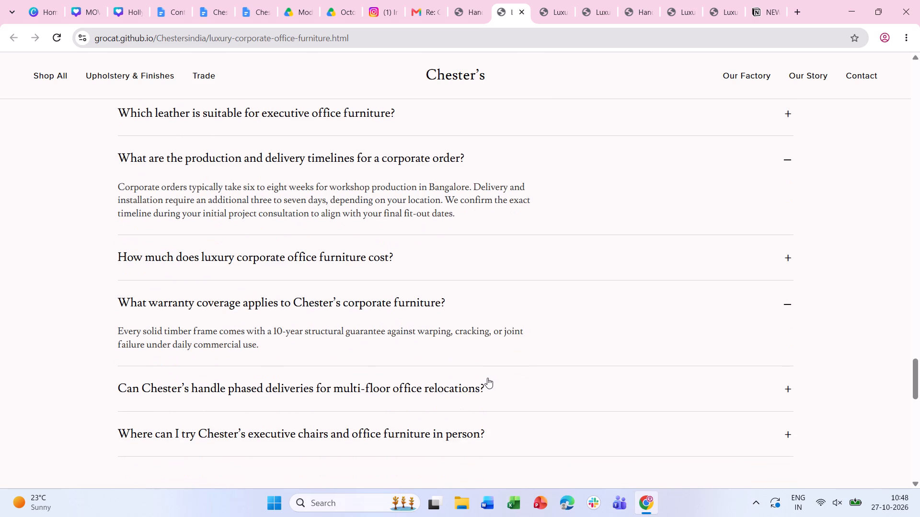
click(435, 317)
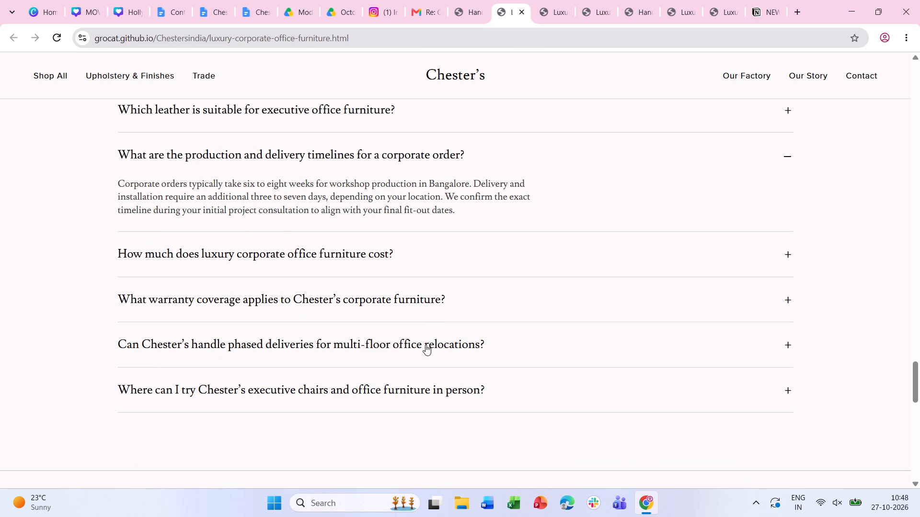
click(425, 345)
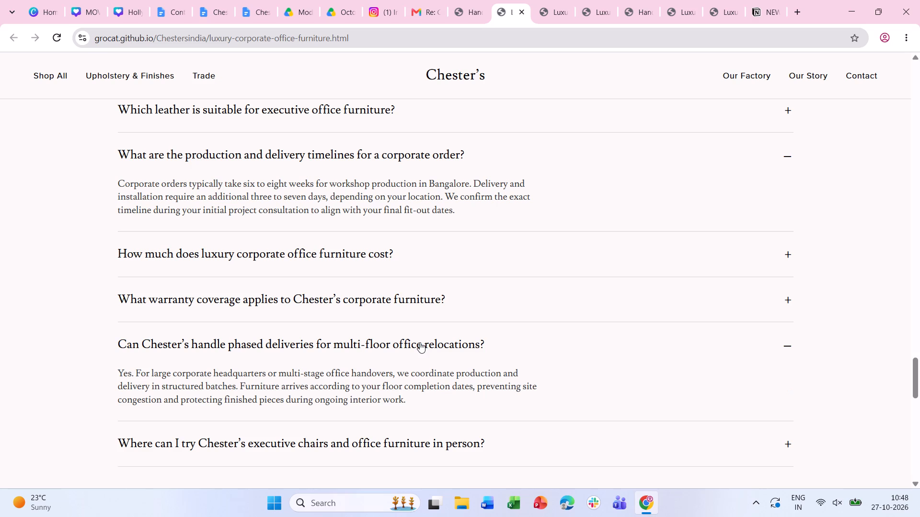
click(420, 342)
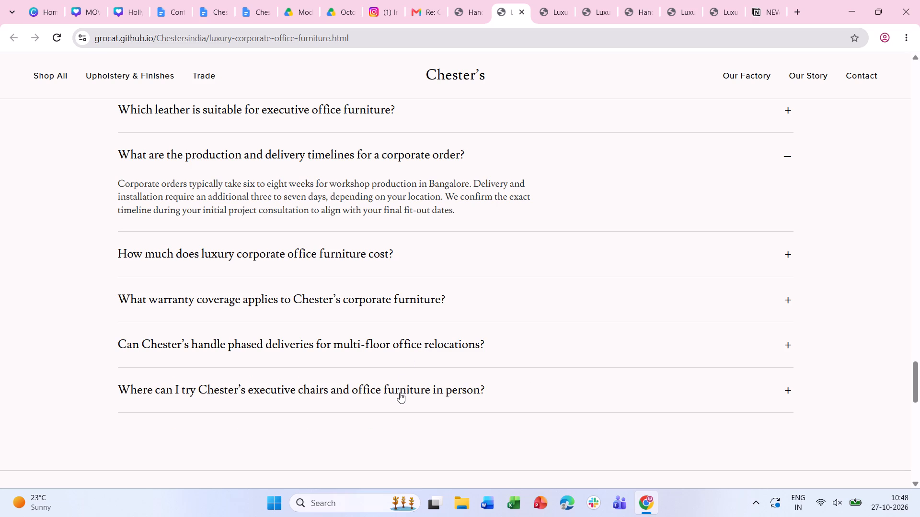
Copy the FAQ question and answer on phased deliveries for multi-floor office relocations into the notes below the timelines comment, in italics.
click(402, 355)
drag(99, 346, 414, 410)
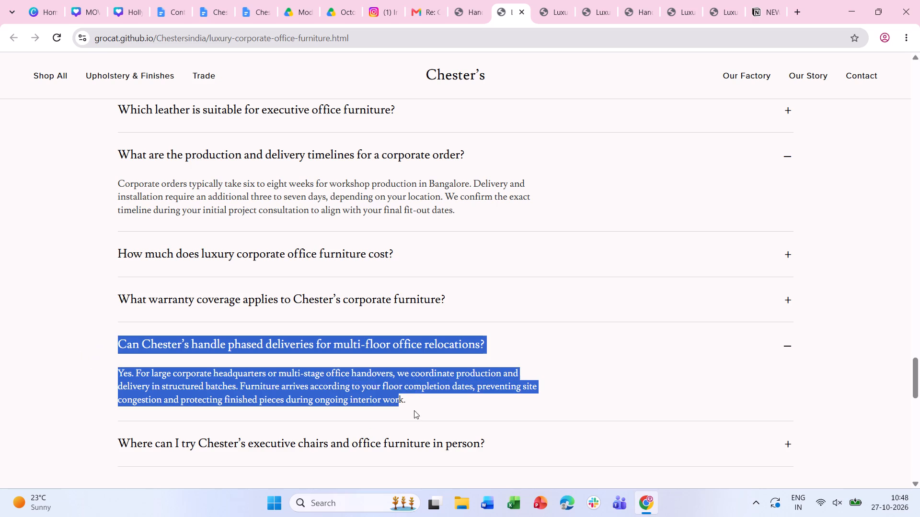
drag(414, 410, 427, 412)
key(ctrl+c)
click(767, 14)
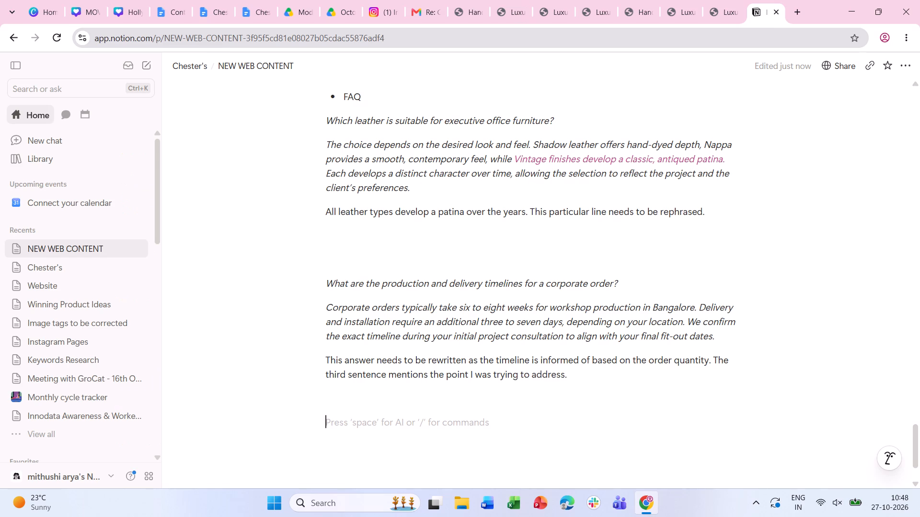
key(ctrl+v)
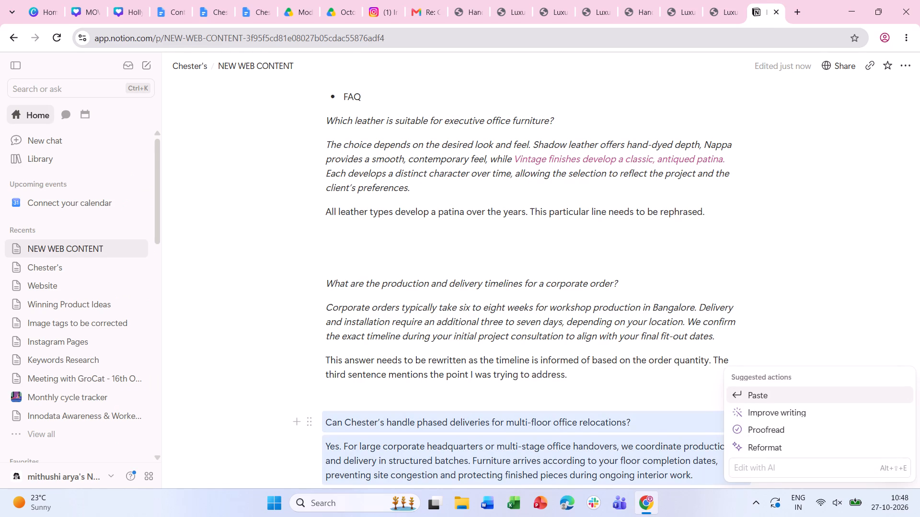
key(ctrl+i)
scroll(497, 389, down, 4)
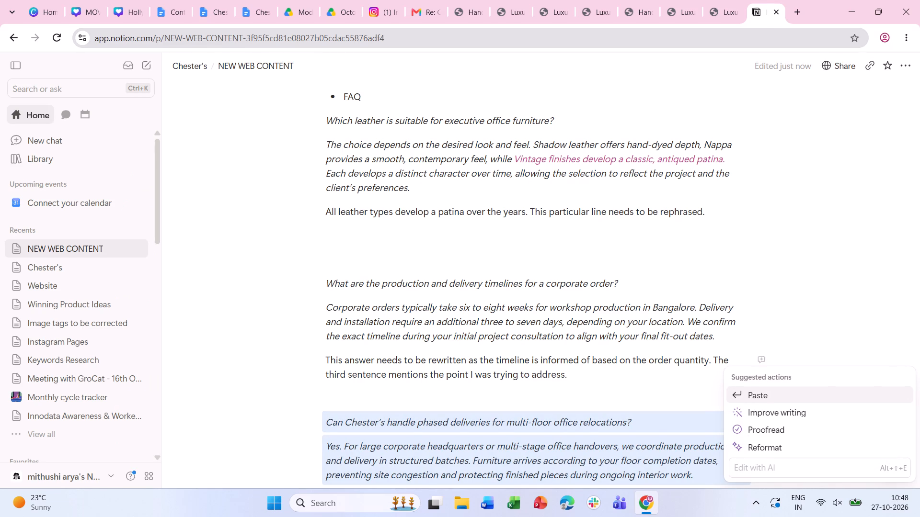
click(776, 315)
Add the comment "Probably needs to be re-written?" below the phased deliveries answer, leaving spacing after it.
scroll(780, 324, down, 3)
click(536, 391)
key(Return)
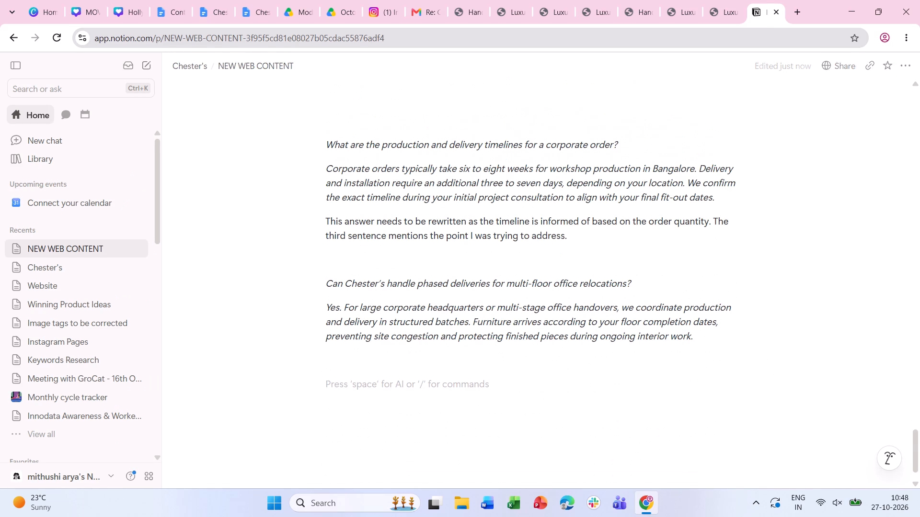
click(498, 377)
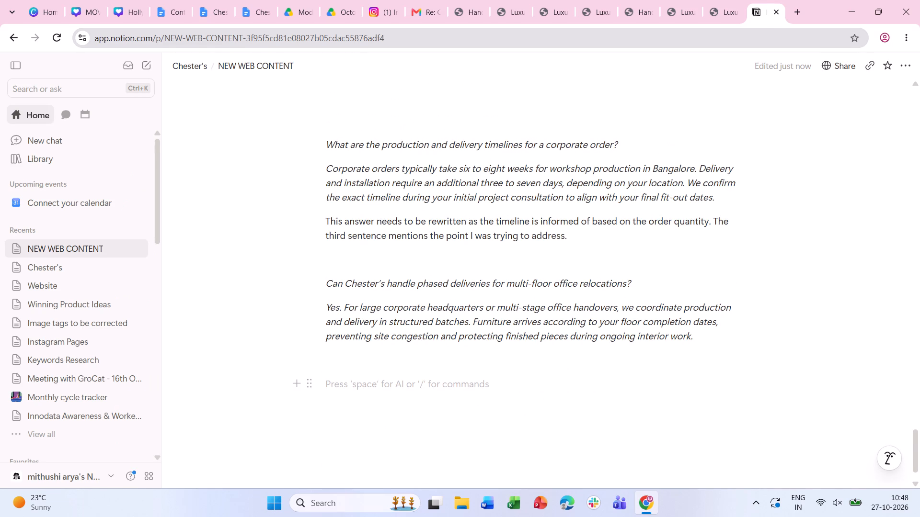
click(487, 370)
key(shift+p)
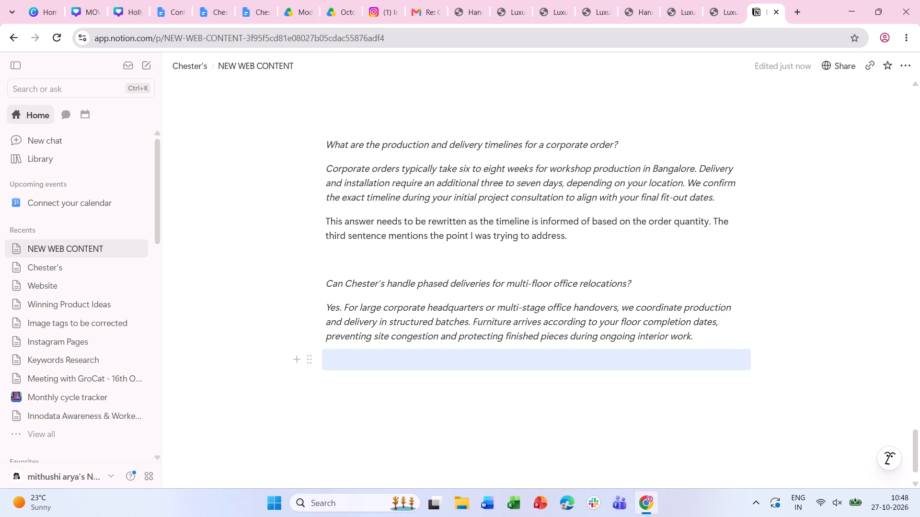
click(487, 370)
key(Return)
text(Probabyl)
key(BackSpace)
key(BackSpace)
text(ly needs to be)
key(space)
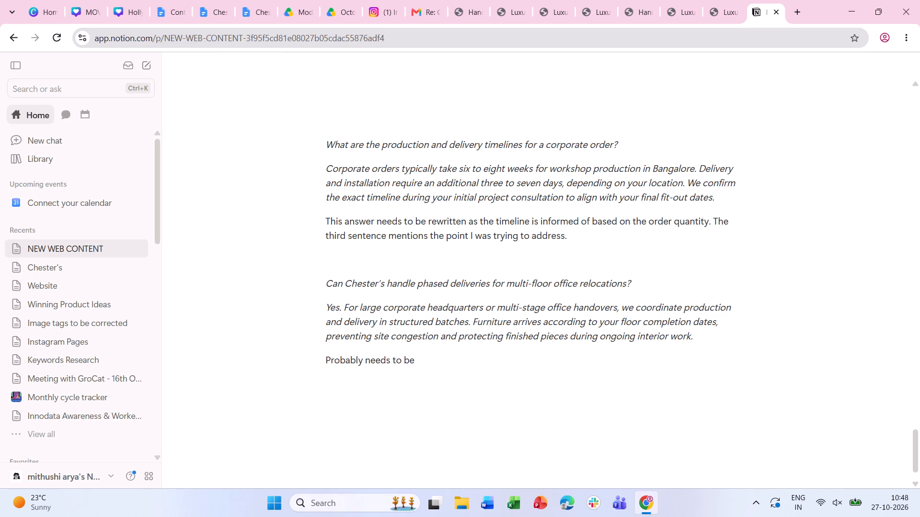
text(re)
text(-written?)
key(Return)
key(Return)
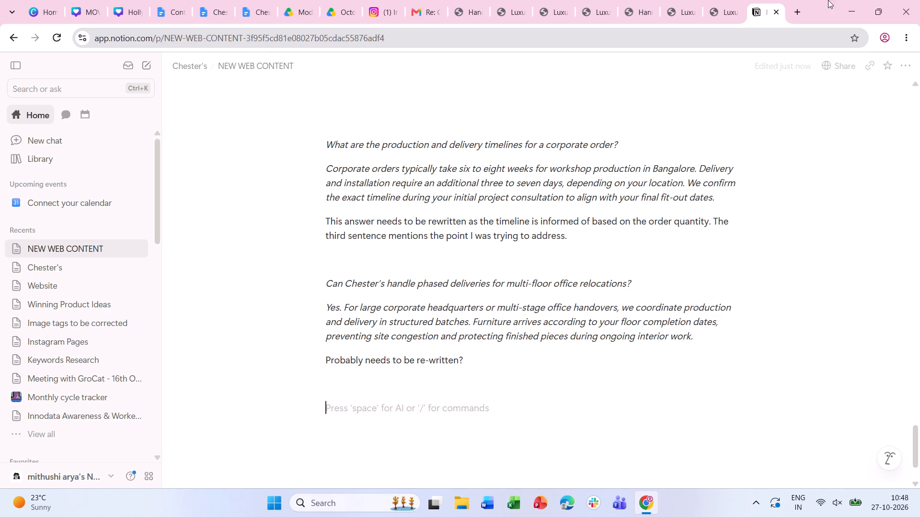
Review the corporate office page's FAQ on trying furniture in person and recheck the cost, warranty and earlier FAQ entries.
click(560, 0)
click(525, 0)
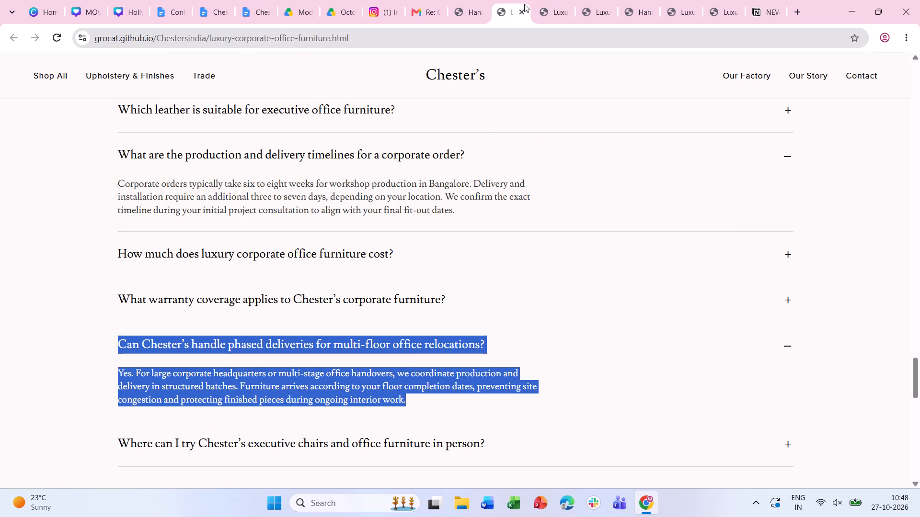
scroll(459, 328, down, 3)
click(418, 258)
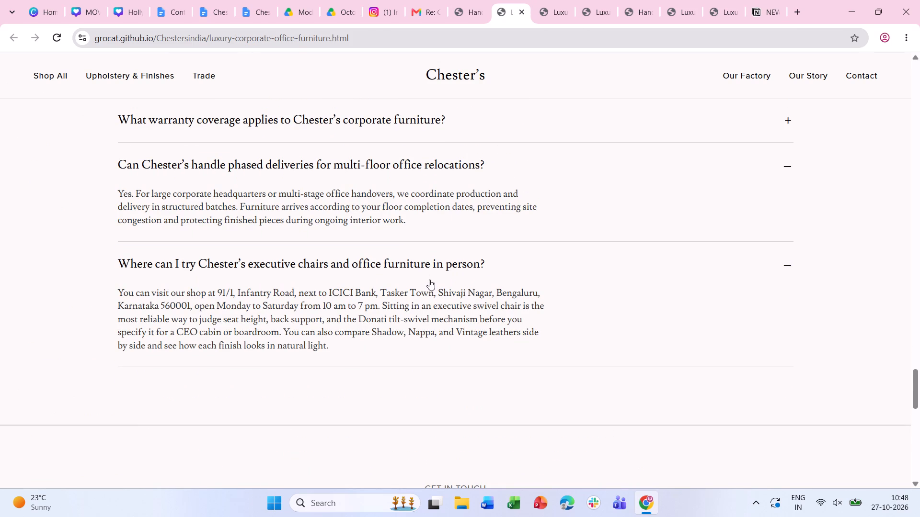
scroll(422, 287, up, 3)
click(303, 258)
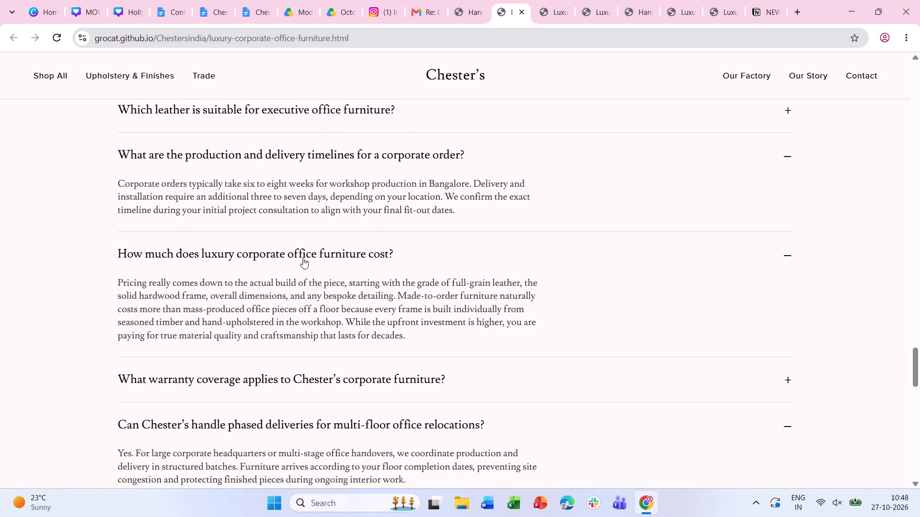
click(303, 258)
click(281, 305)
click(281, 305)
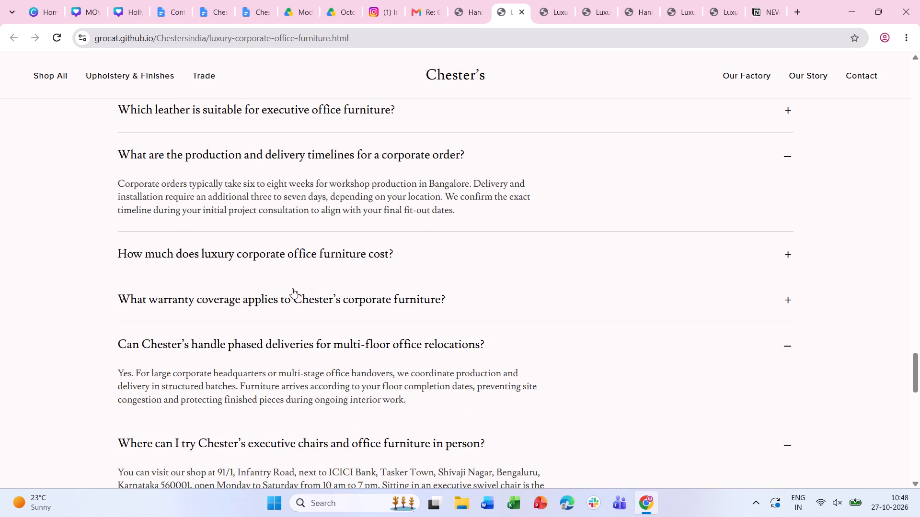
scroll(339, 251, up, 3)
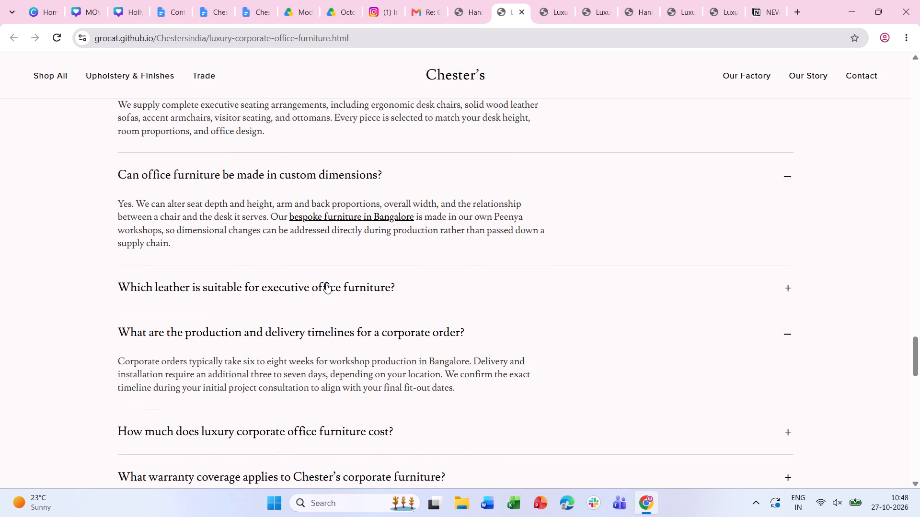
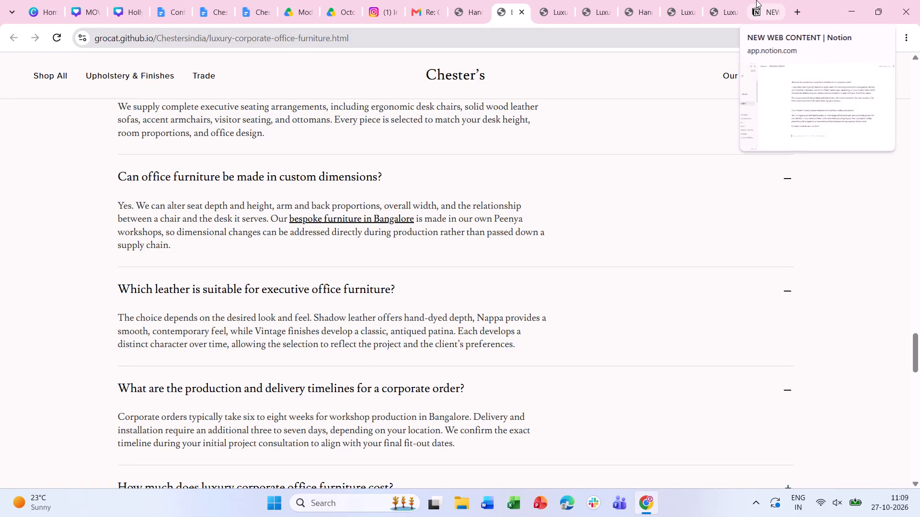
Review the corporate office page's remaining FAQ answers, including furniture cost, and its closing workspace conversation section.
click(756, 0)
click(510, 0)
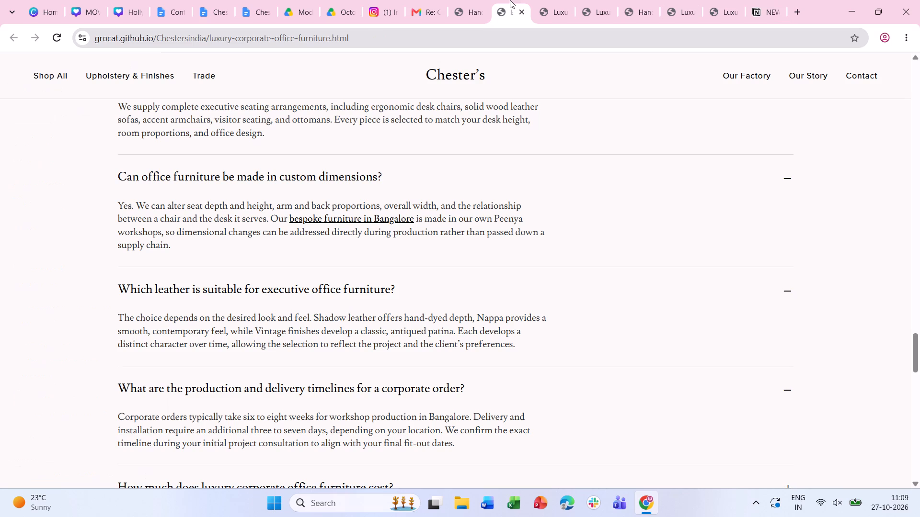
scroll(601, 318, down, 3)
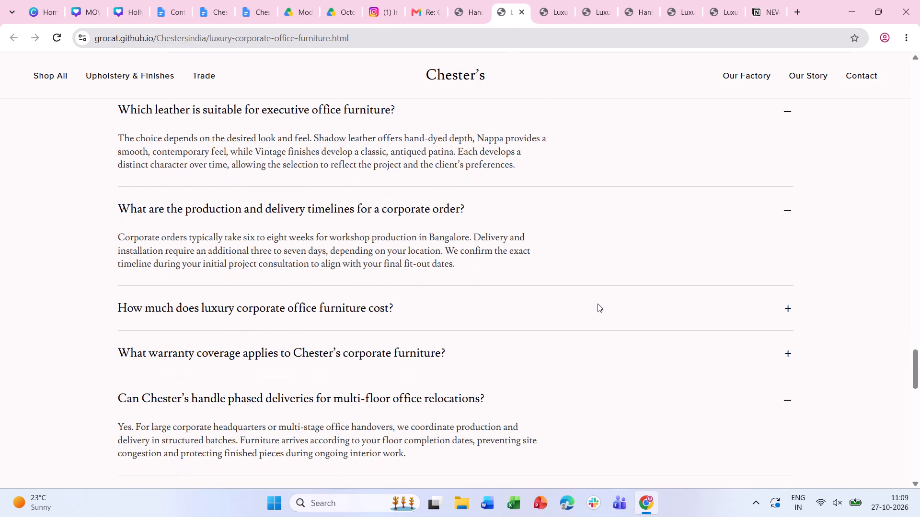
click(598, 303)
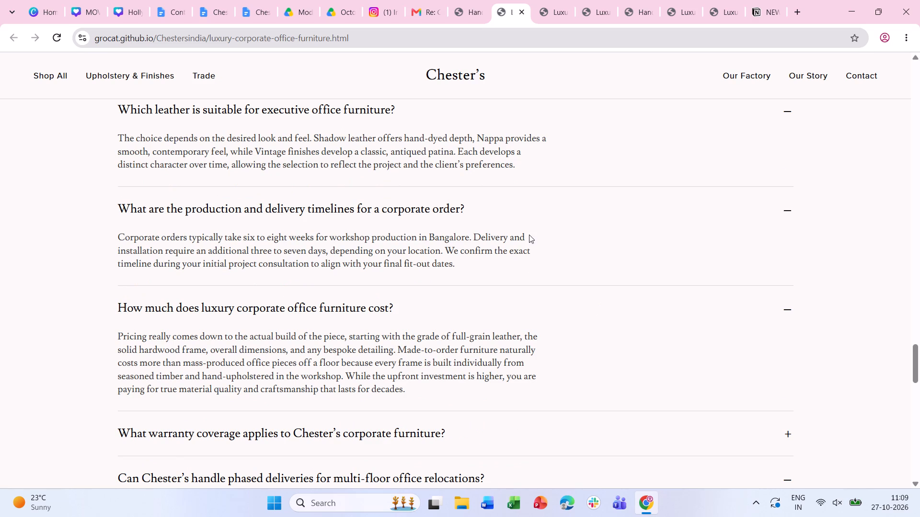
scroll(429, 292, down, 1)
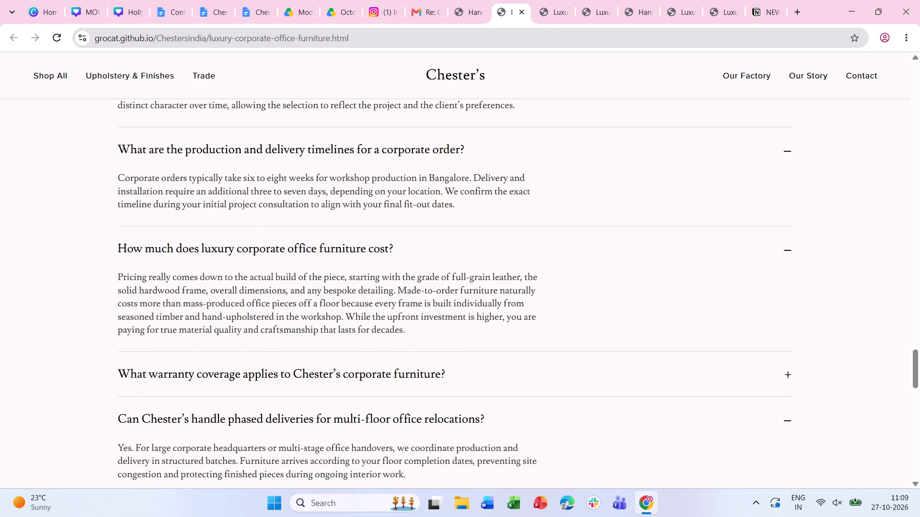
scroll(429, 292, down, 1)
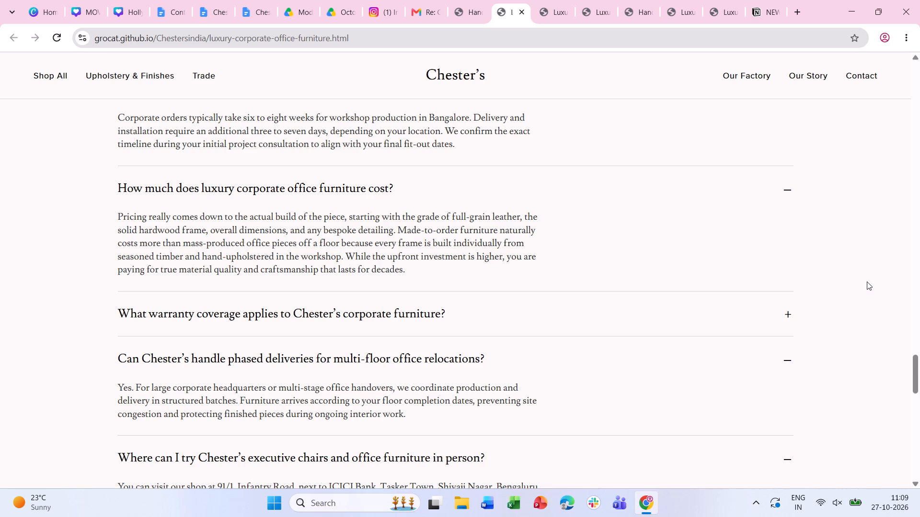
scroll(867, 281, down, 3)
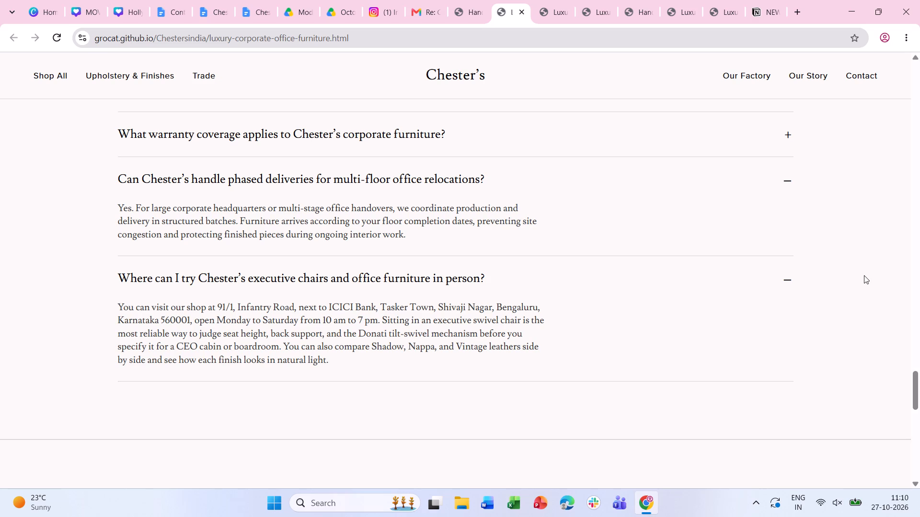
scroll(864, 275, down, 4)
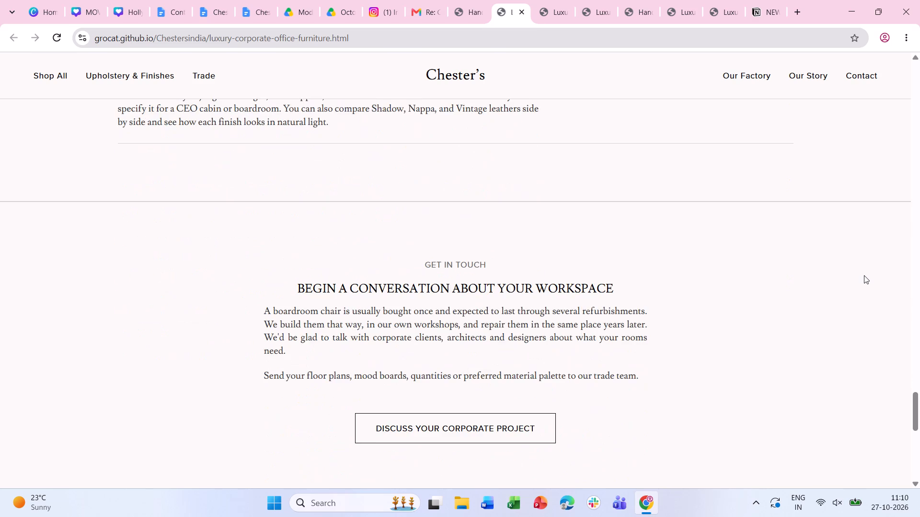
scroll(864, 275, down, 2)
scroll(864, 275, up, 1)
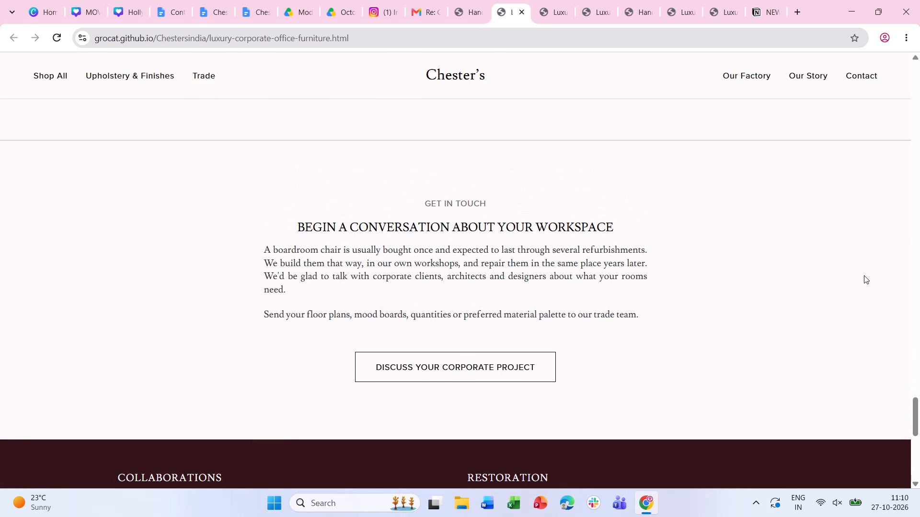
scroll(864, 275, down, 1)
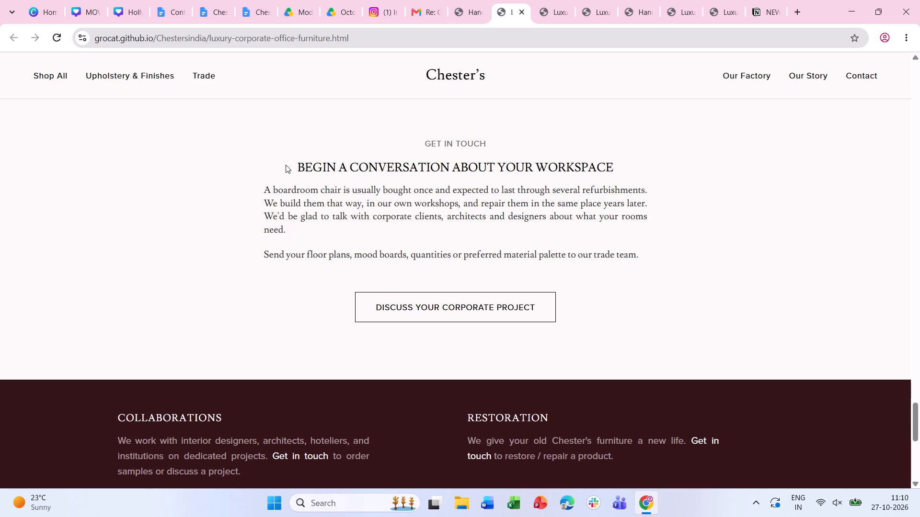
Copy the "Begin a Conversation About Your Workspace" heading and its boardroom chair paragraph into the Notion notes below the phased deliveries comment.
drag(286, 165, 618, 229)
key(ctrl+c)
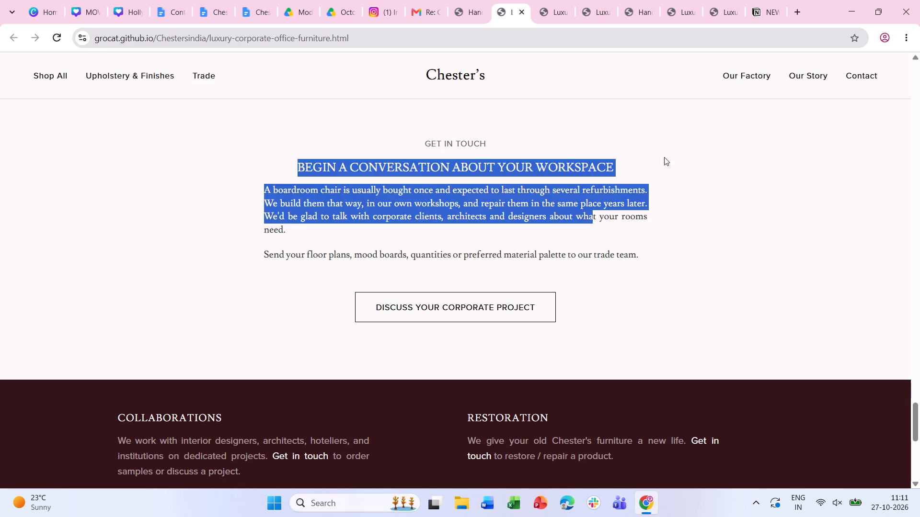
click(755, 0)
key(ctrl+v)
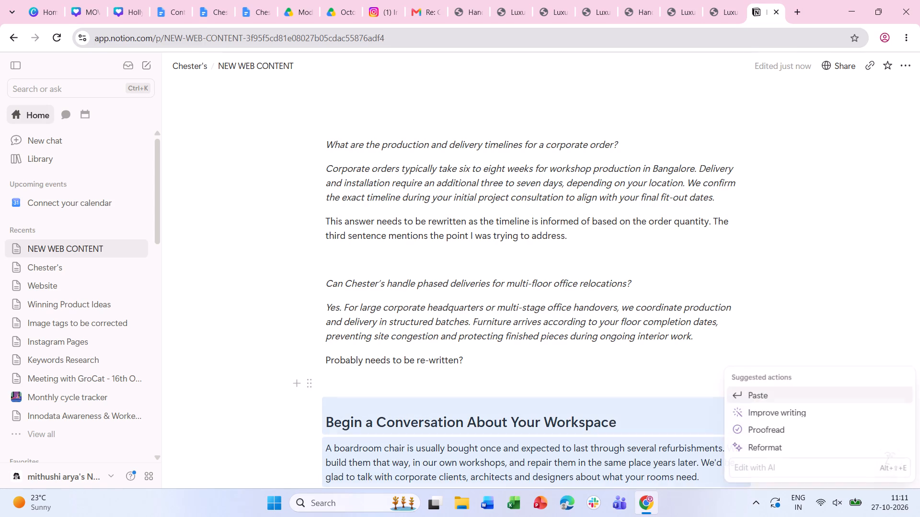
scroll(376, 402, down, 3)
click(520, 434)
scroll(555, 421, down, 3)
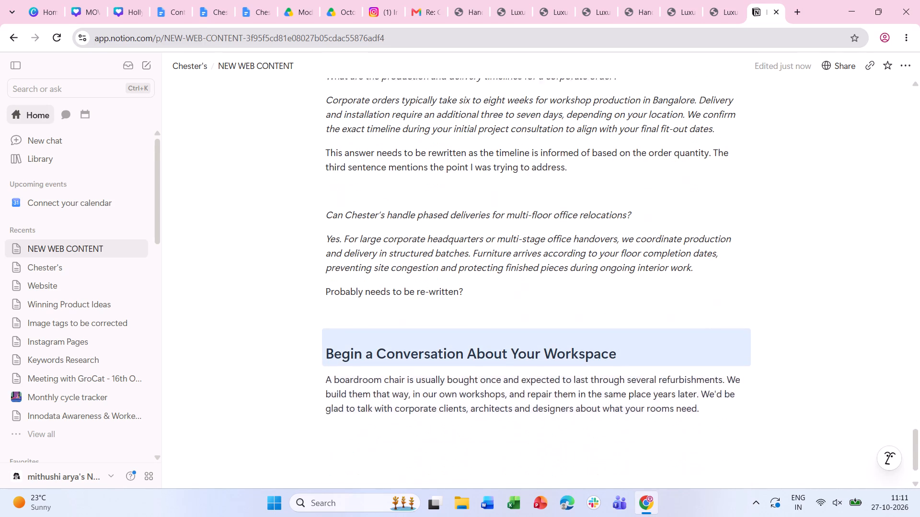
click(507, 347)
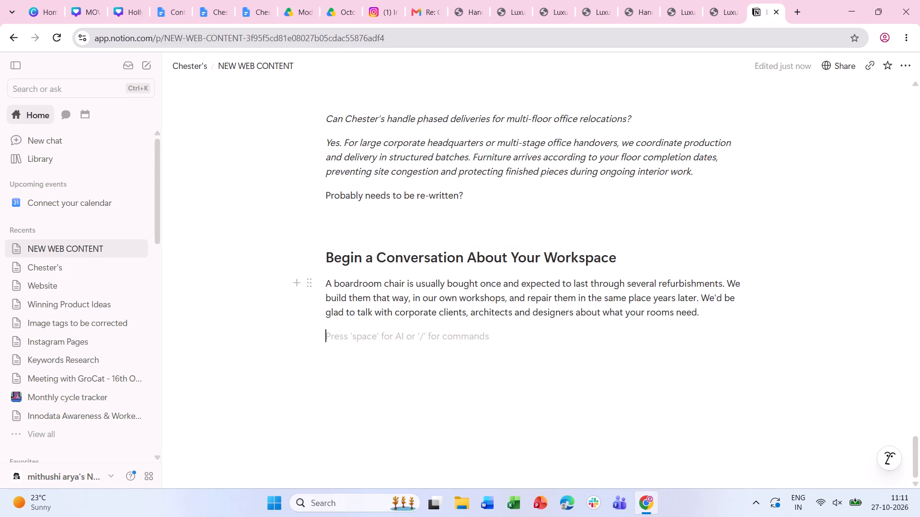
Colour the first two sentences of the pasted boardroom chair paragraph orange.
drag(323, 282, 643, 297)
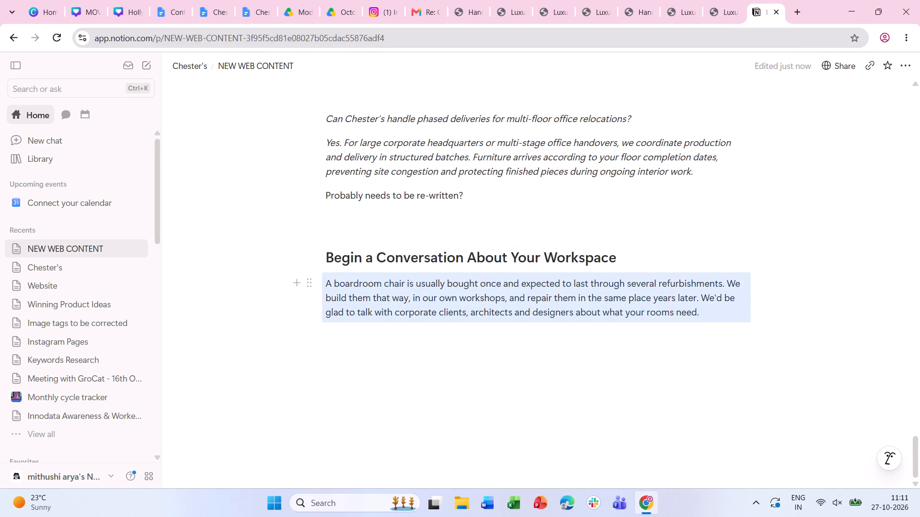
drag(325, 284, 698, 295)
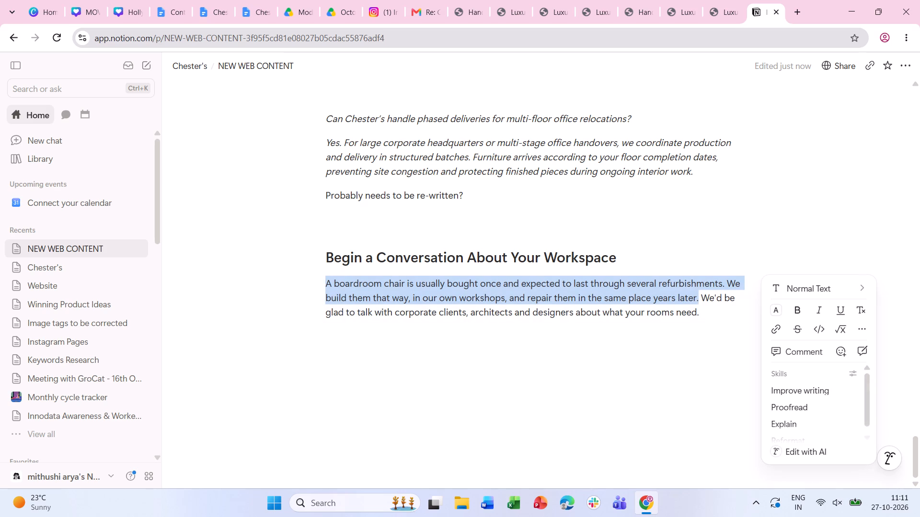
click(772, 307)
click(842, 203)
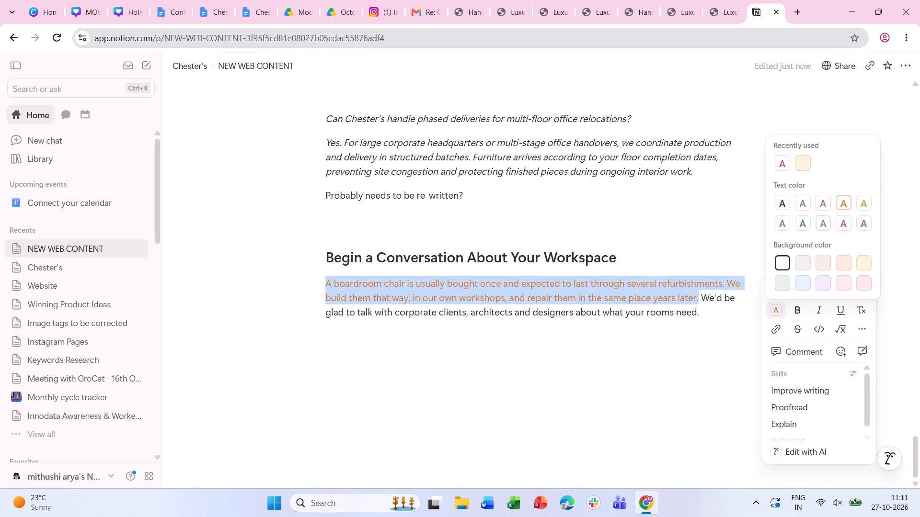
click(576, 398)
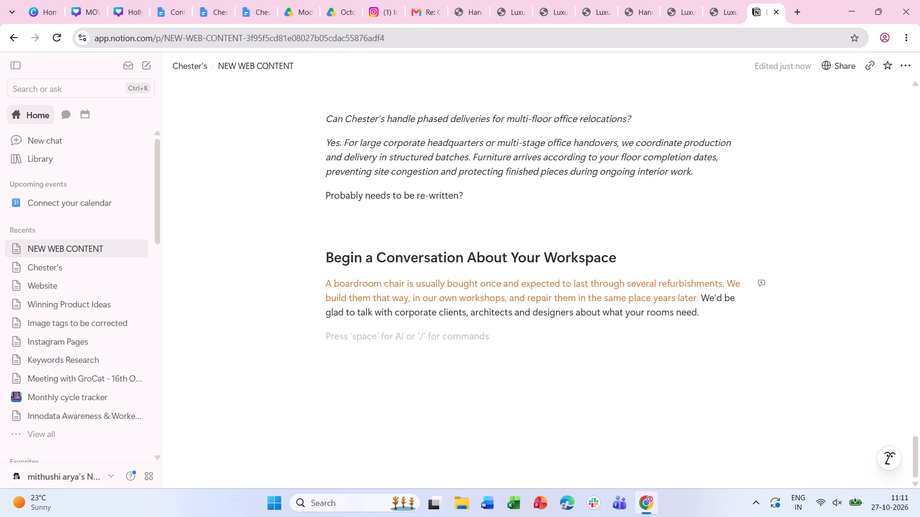
Colour the first two sentences of the boardroom chair paragraph red, through "same place years later.".
drag(701, 294, 324, 285)
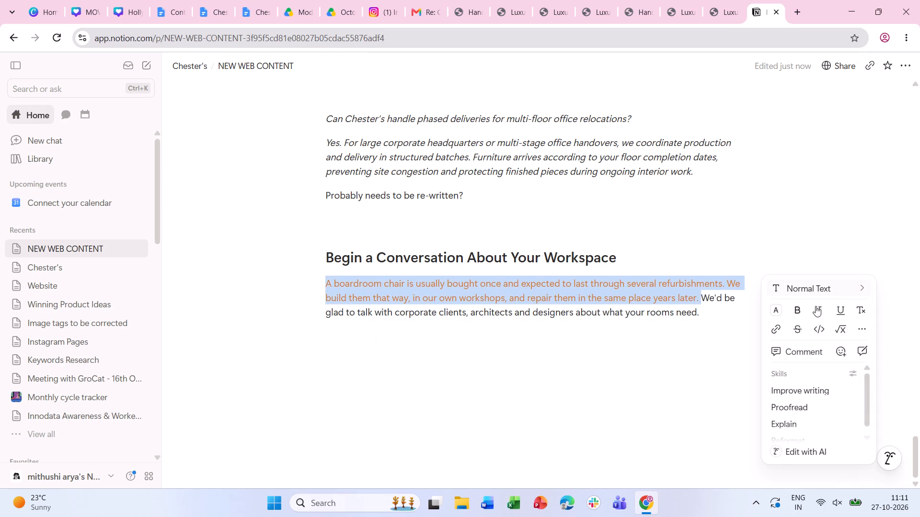
click(778, 310)
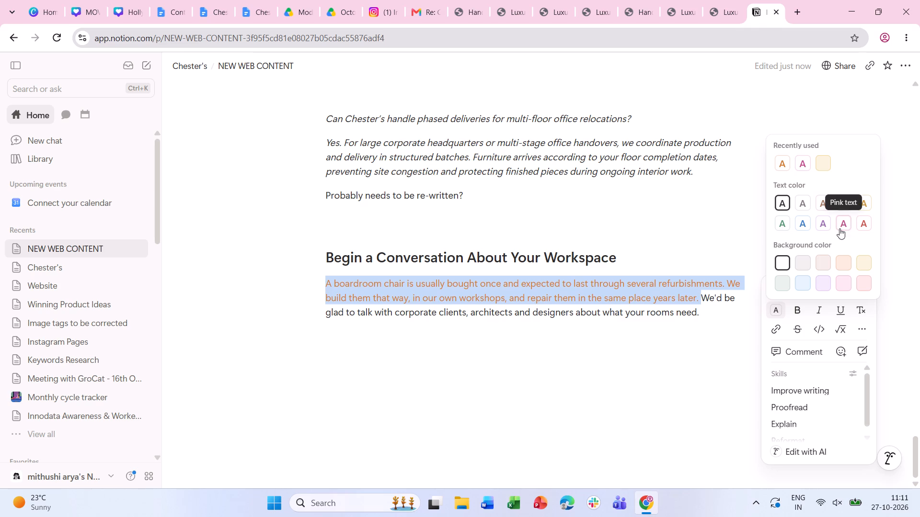
click(859, 226)
click(581, 330)
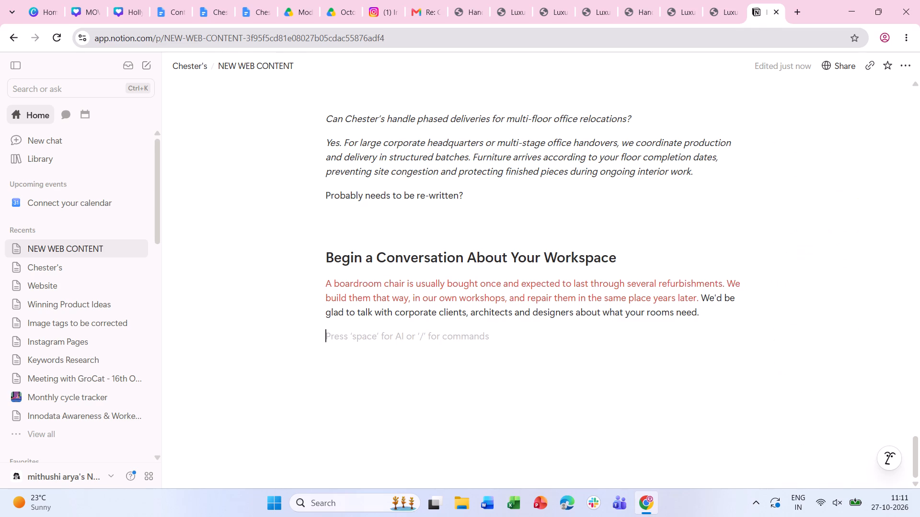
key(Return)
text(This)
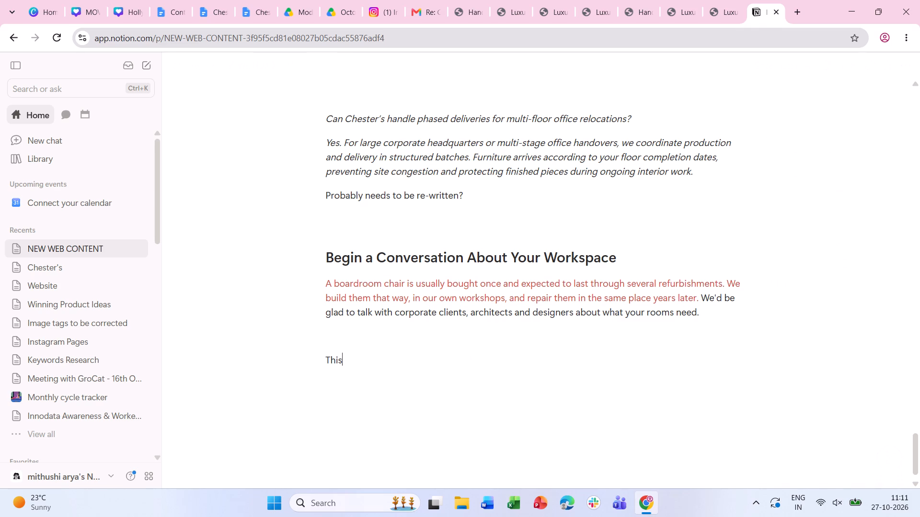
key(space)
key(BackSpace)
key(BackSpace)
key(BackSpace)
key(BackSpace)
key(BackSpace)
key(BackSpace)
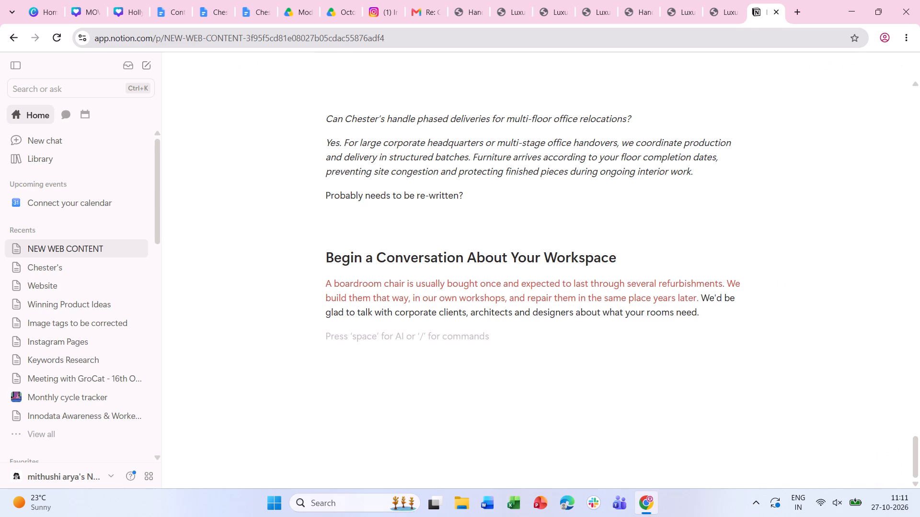
Italicise the whole boardroom chair paragraph under the "Begin a Conversation About Your Workspace" heading.
drag(707, 314, 329, 287)
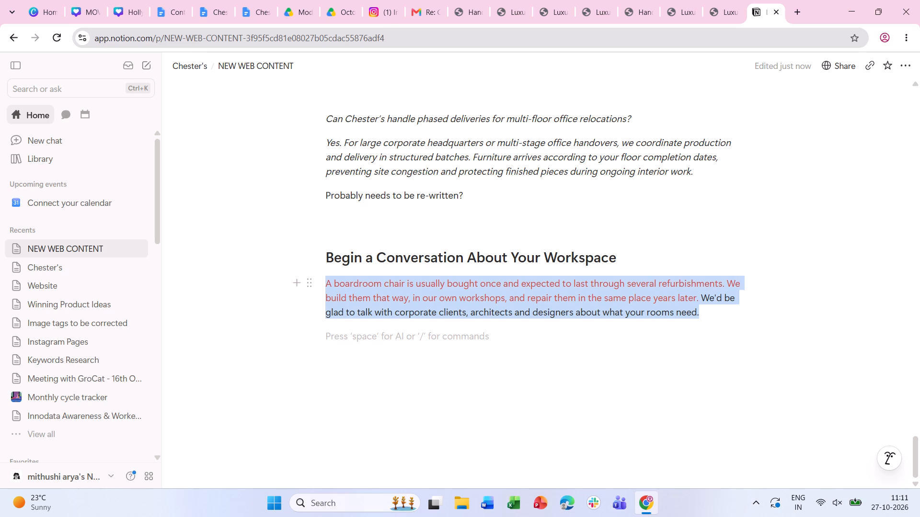
drag(329, 287, 325, 283)
key(ctrl+i)
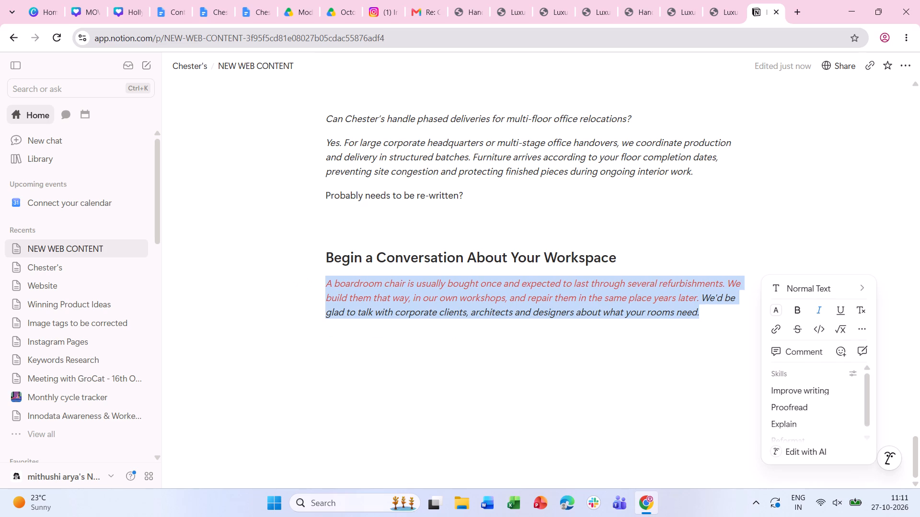
Add the comment "The highlighted line needs to be changed." below the boardroom chair paragraph.
click(331, 338)
text(THe)
key(space)
key(BackSpace)
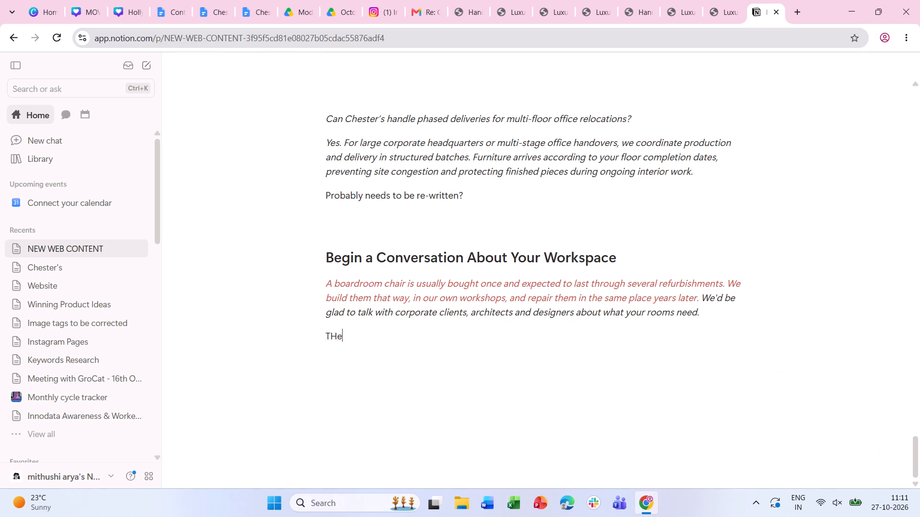
key(BackSpace)
key(BackSpace)
text(he highlighte)
key(space)
key(BackSpace)
text(d)
key(space)
text(line can be)
key(space)
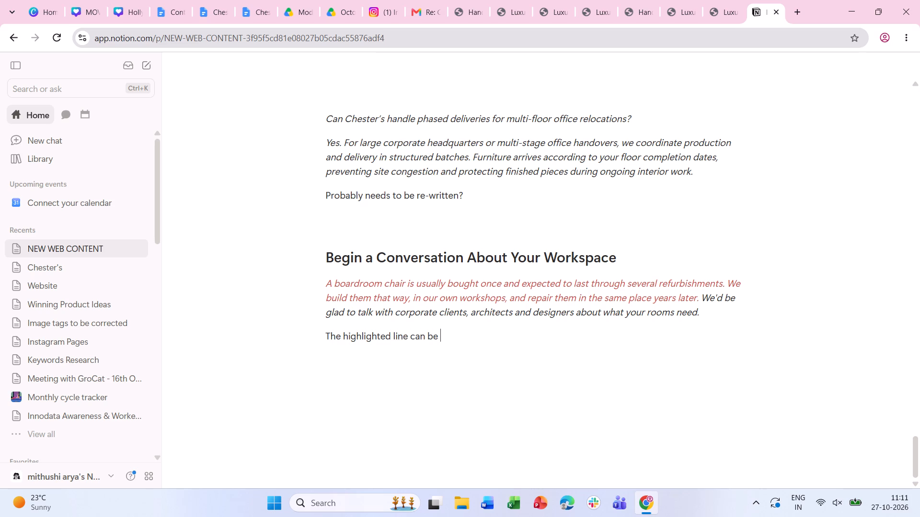
text(wrr)
key(BackSpace)
text(itten)
key(BackSpace)
key(BackSpace)
key(BackSpace)
key(BackSpace)
key(BackSpace)
key(BackSpace)
key(BackSpace)
key(BackSpace)
key(space)
text(changd)
key(BackSpace)
key(BackSpace)
key(BackSpace)
key(BackSpace)
key(BackSpace)
key(BackSpace)
key(BackSpace)
key(BackSpace)
key(BackSpace)
key(BackSpace)
key(BackSpace)
key(BackSpace)
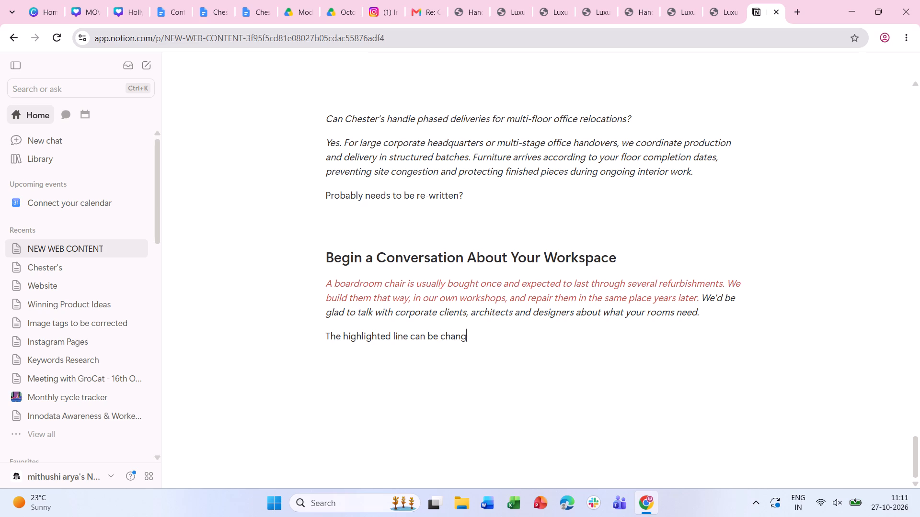
key(BackSpace)
text(nned)
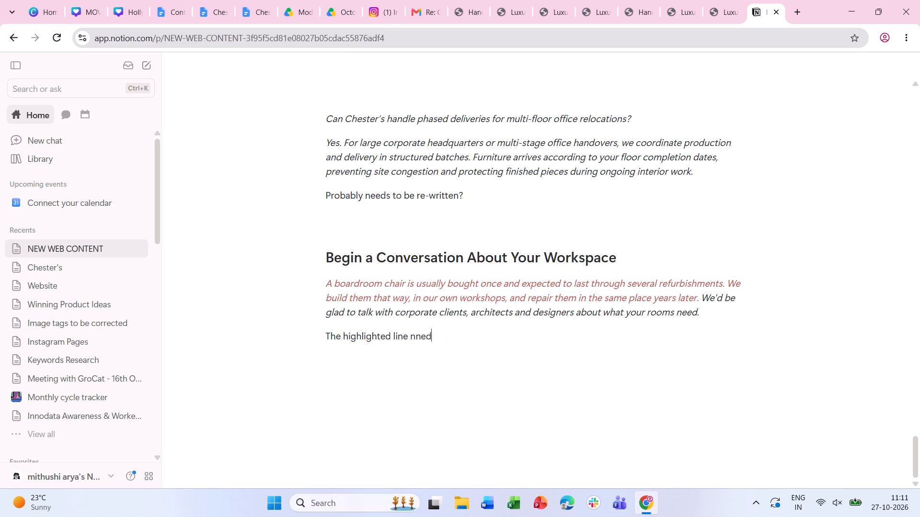
key(BackSpace)
key(BackSpace)
key(BackSpace)
text(eends)
key(space)
key(BackSpace)
key(BackSpace)
key(BackSpace)
key(BackSpace)
text(ds to be changed.)
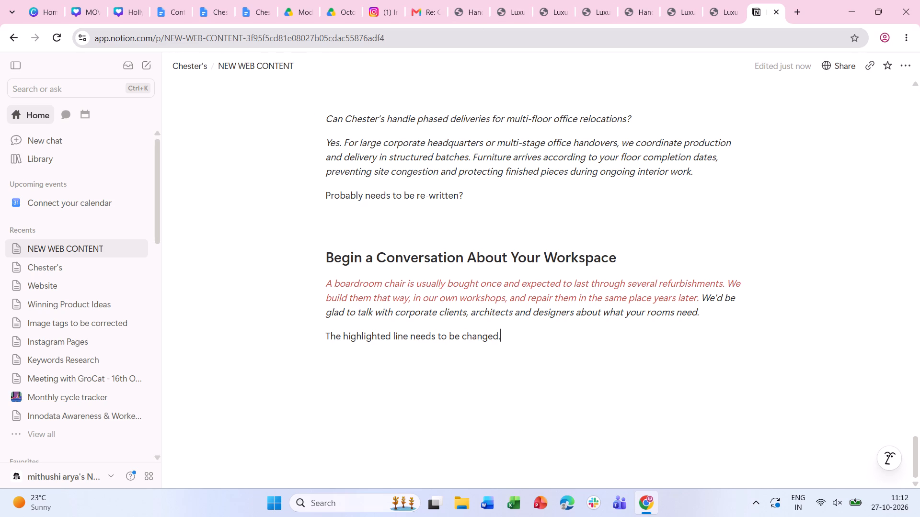
Look at the corporate office furniture page's hero image, and browse the photos in the Modern Offices New Page folder in Google Drive.
click(503, 0)
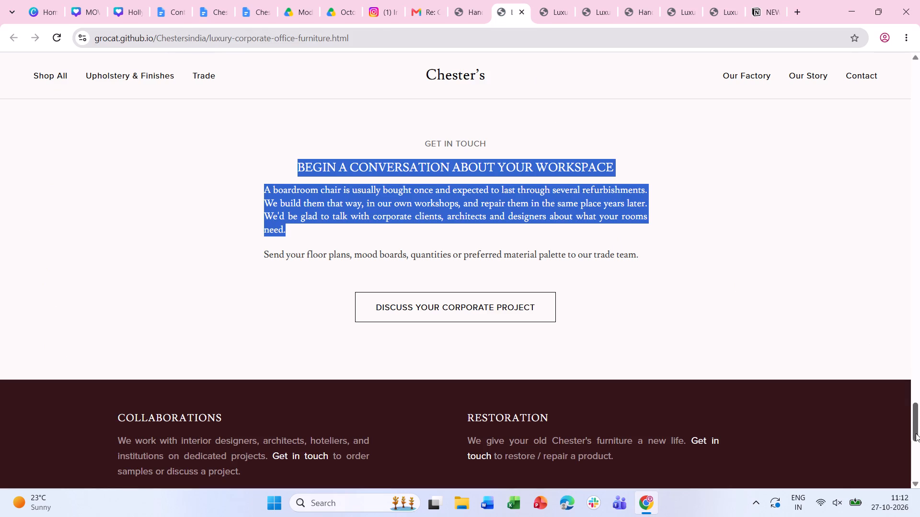
drag(916, 433, 919, 101)
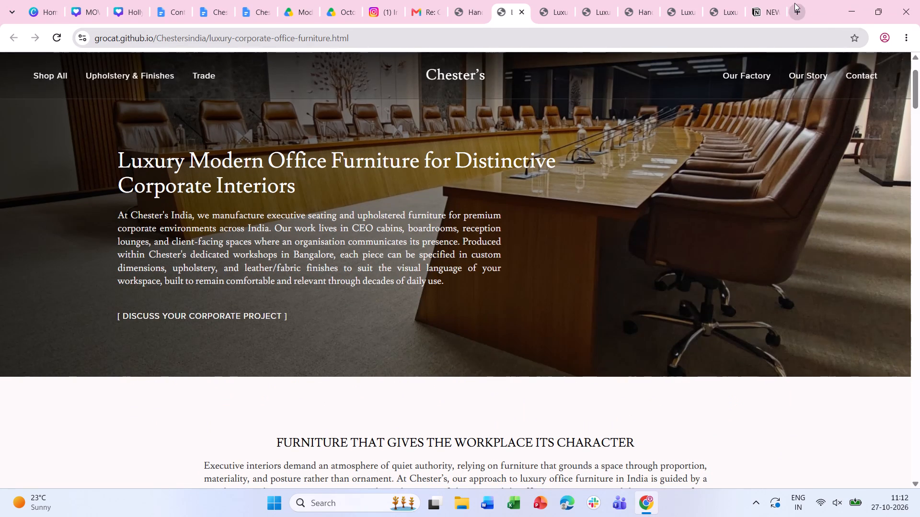
click(794, 3)
click(289, 0)
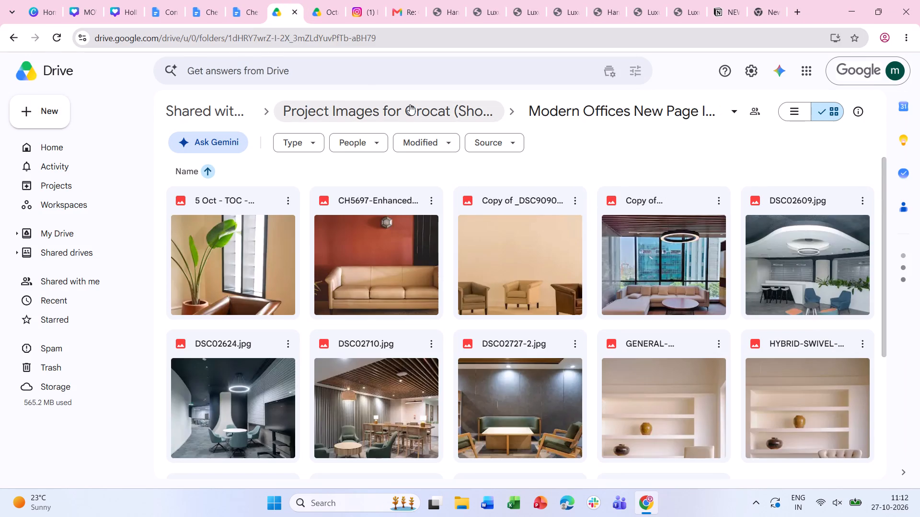
click(410, 104)
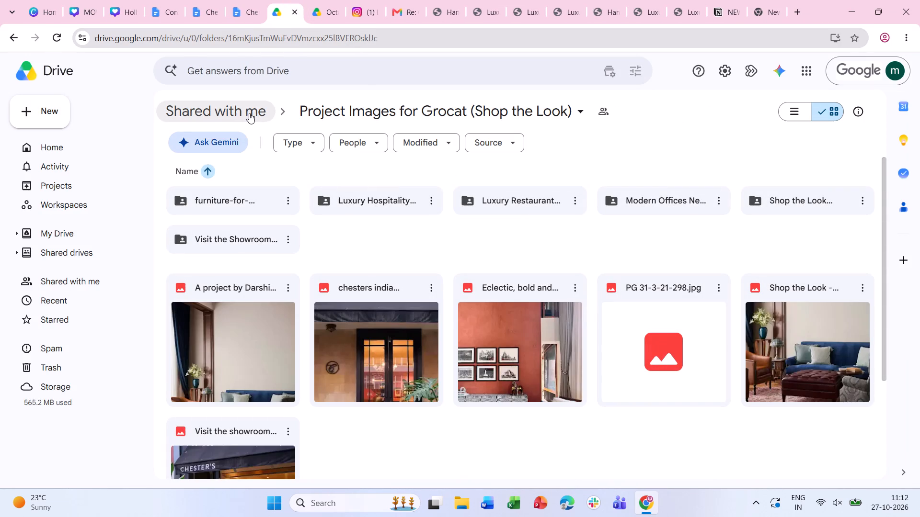
double_click(681, 206)
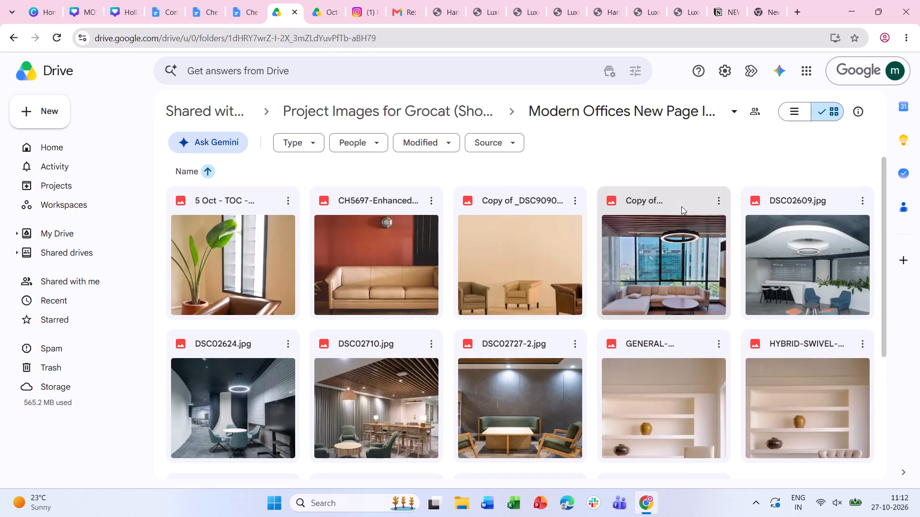
scroll(595, 327, down, 2)
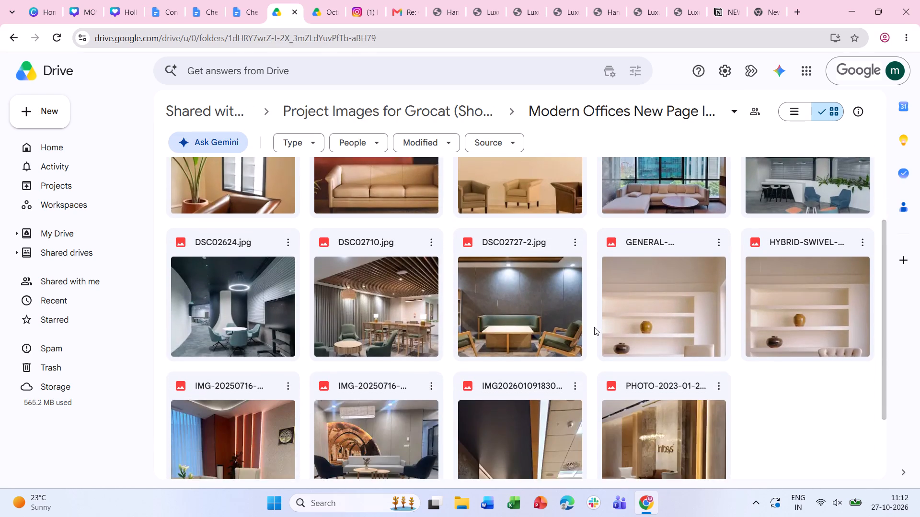
scroll(595, 320, down, 3)
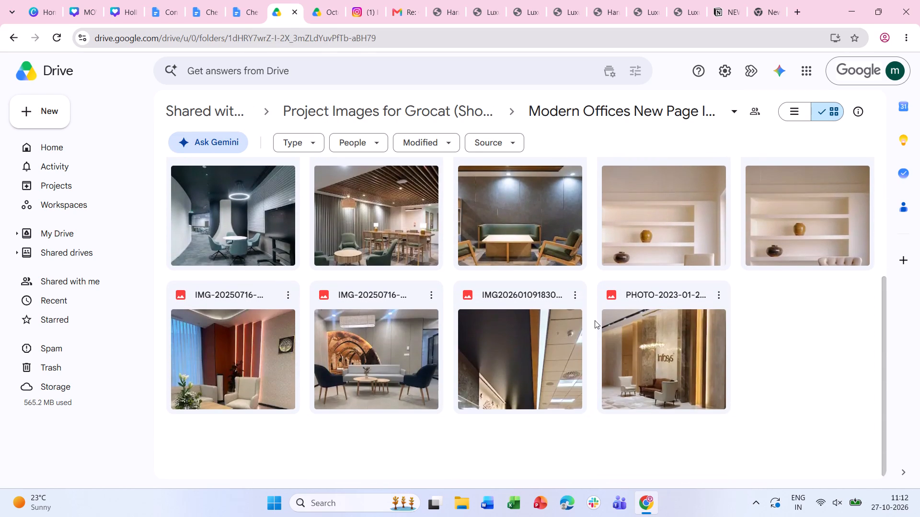
scroll(595, 320, up, 4)
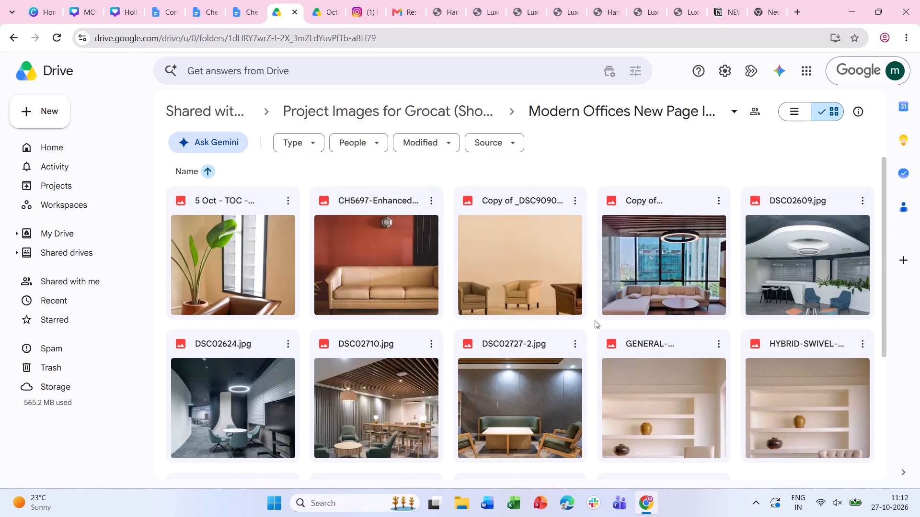
scroll(595, 320, down, 4)
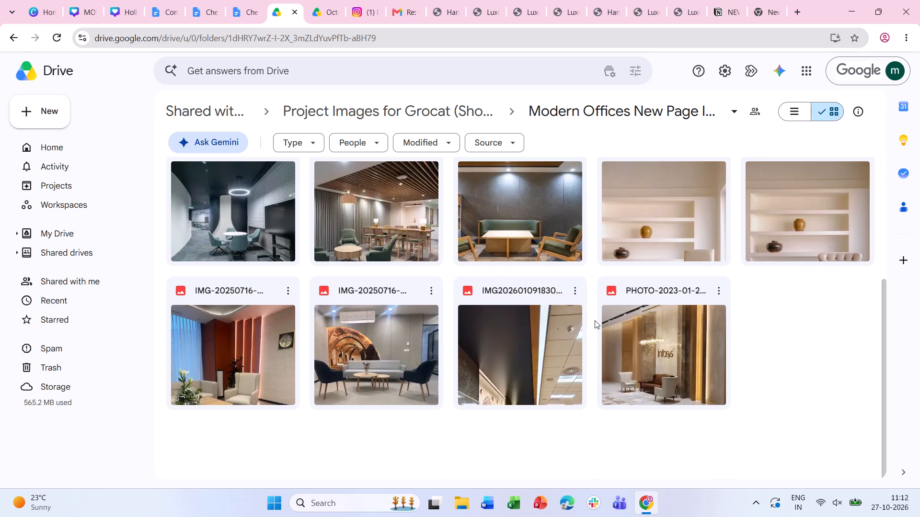
Review the corporate office furniture page from its hero section through the "Designed for the Rooms Where Decisions Are Made" section.
click(481, 0)
scroll(639, 201, up, 3)
scroll(639, 201, down, 3)
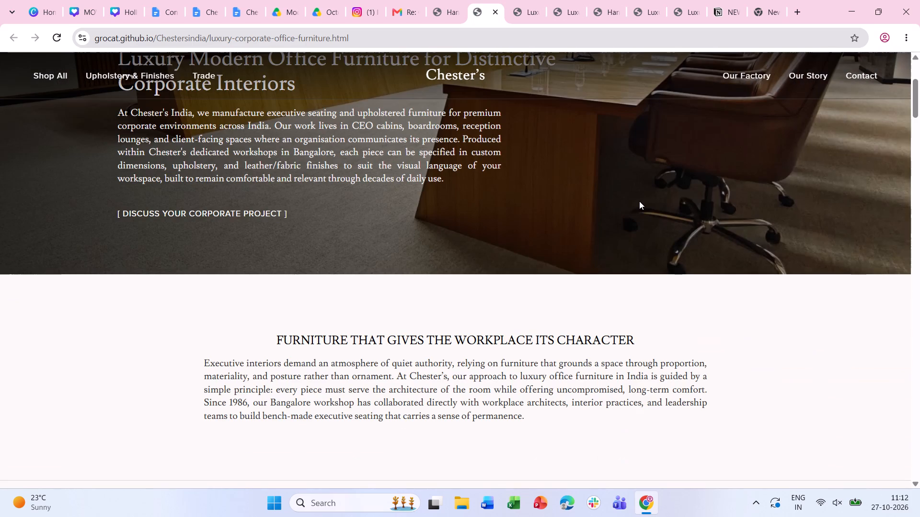
scroll(639, 201, down, 3)
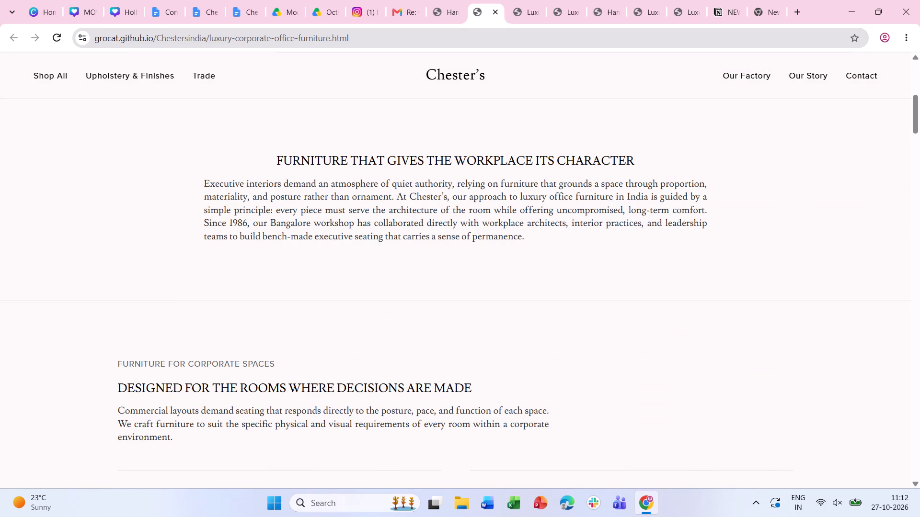
scroll(630, 224, down, 3)
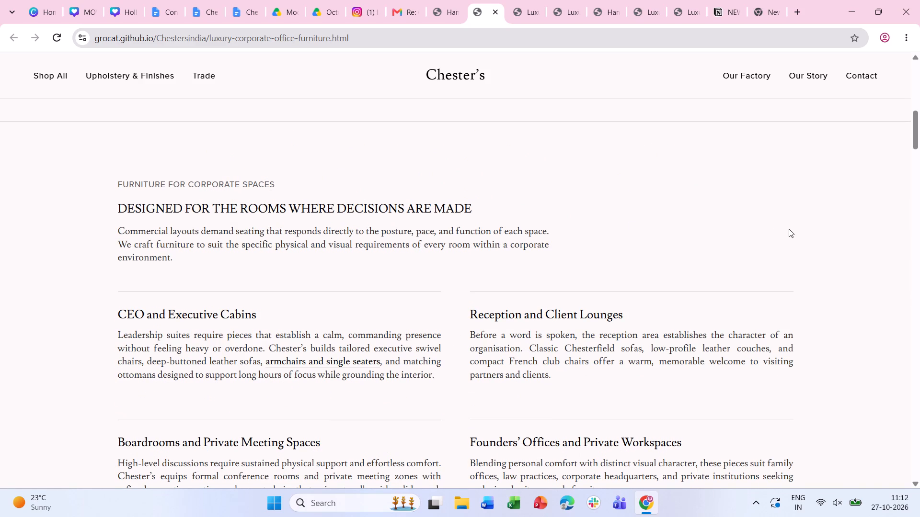
scroll(789, 229, down, 1)
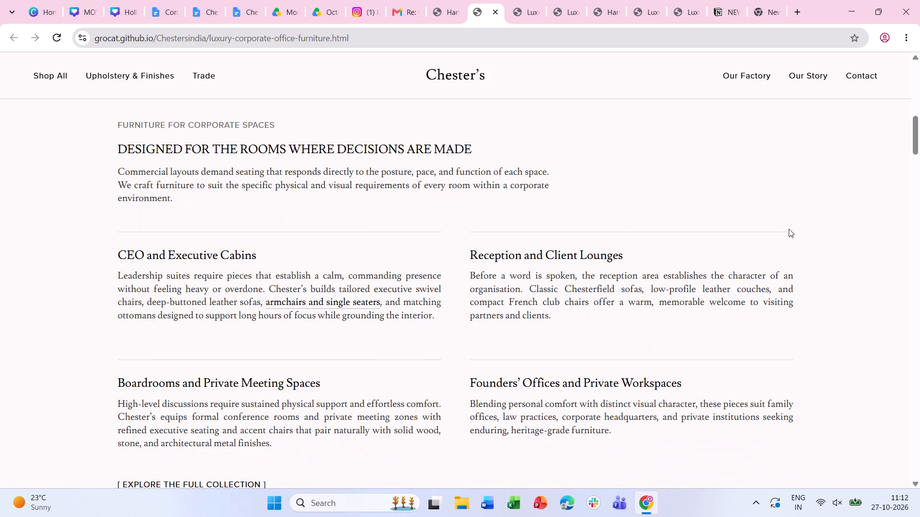
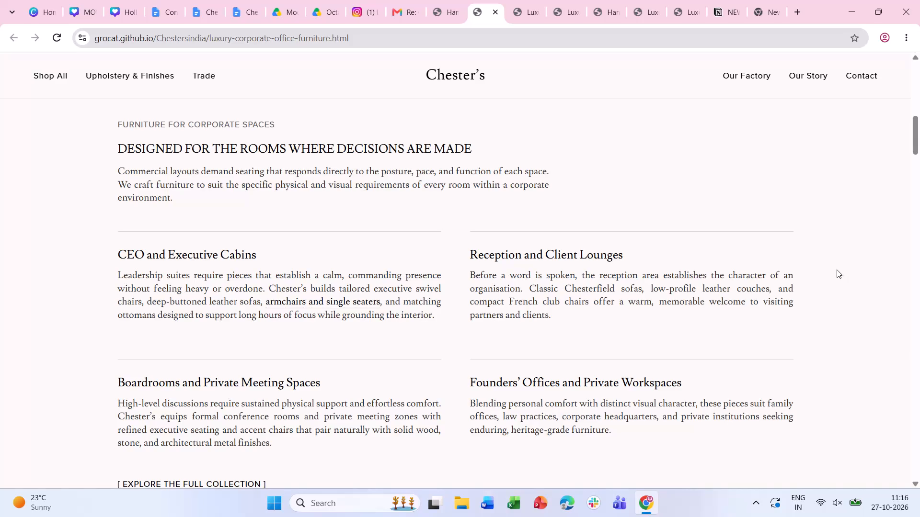
Check the "armchairs and single seaters" link under CEO and Executive Cabins by browsing its collection page separately, and close that page when done.
scroll(837, 270, down, 2)
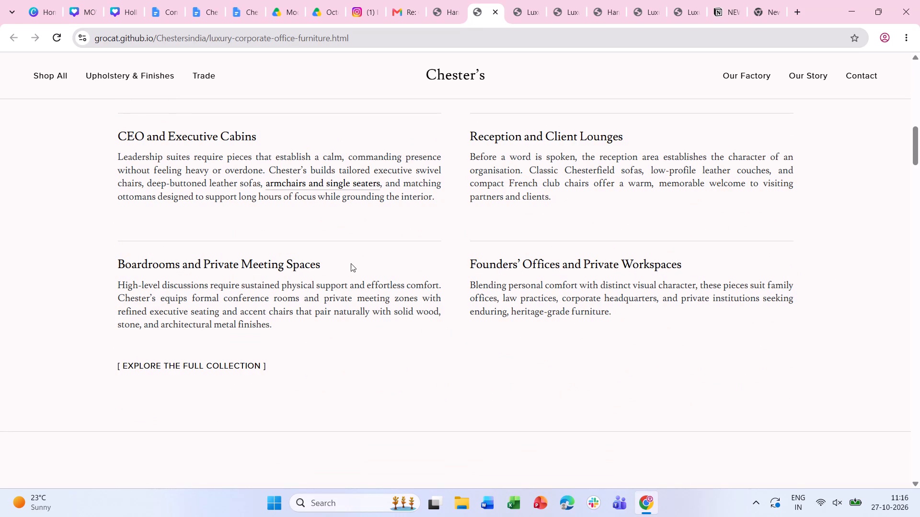
right_click(352, 186)
click(367, 196)
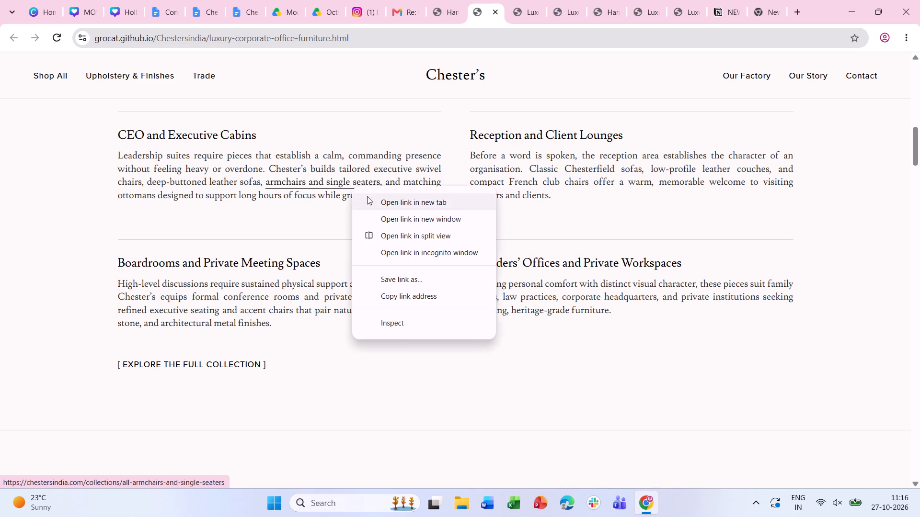
click(505, 4)
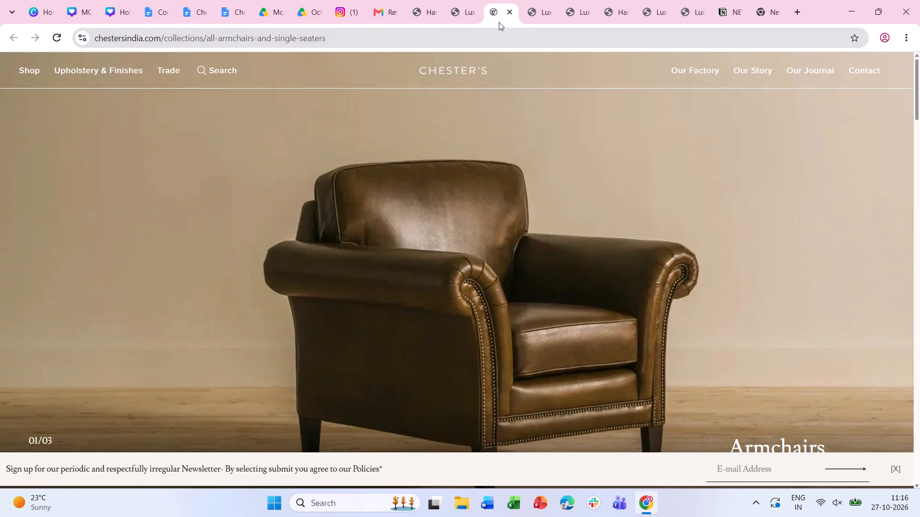
scroll(617, 186, down, 13)
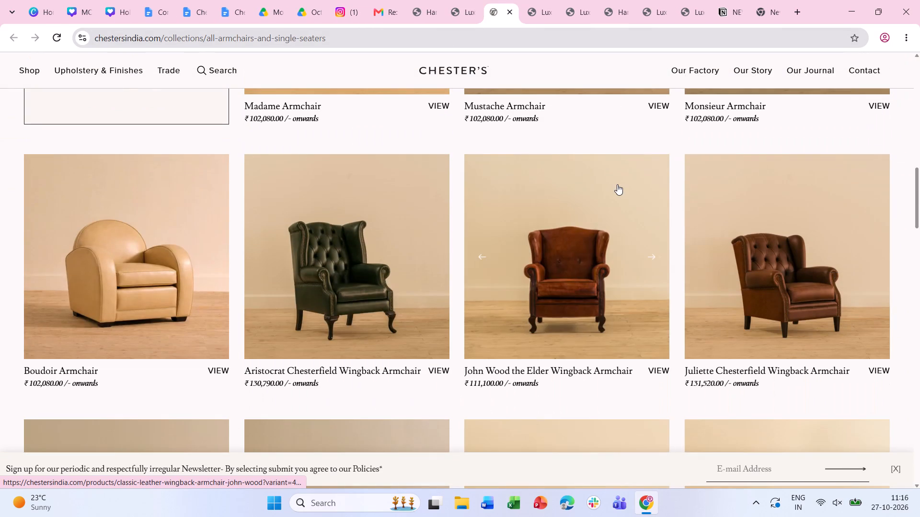
scroll(900, 234, down, 7)
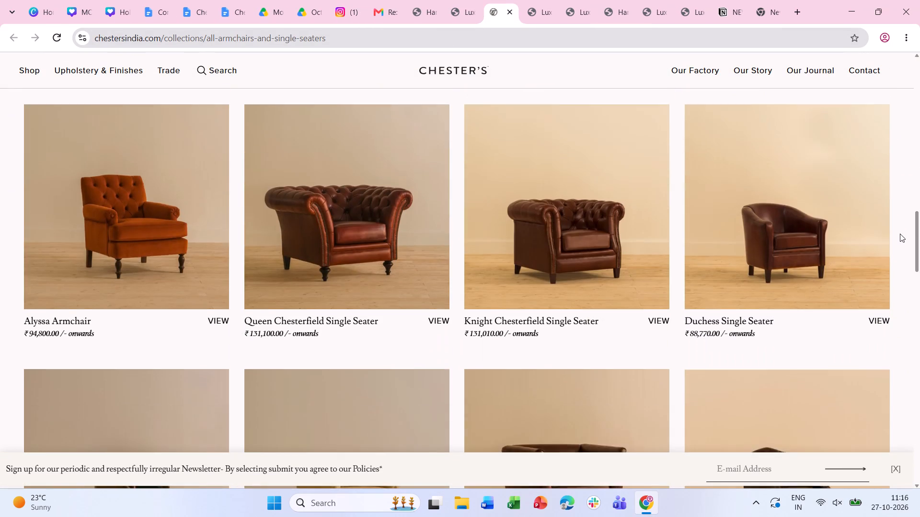
scroll(900, 234, down, 7)
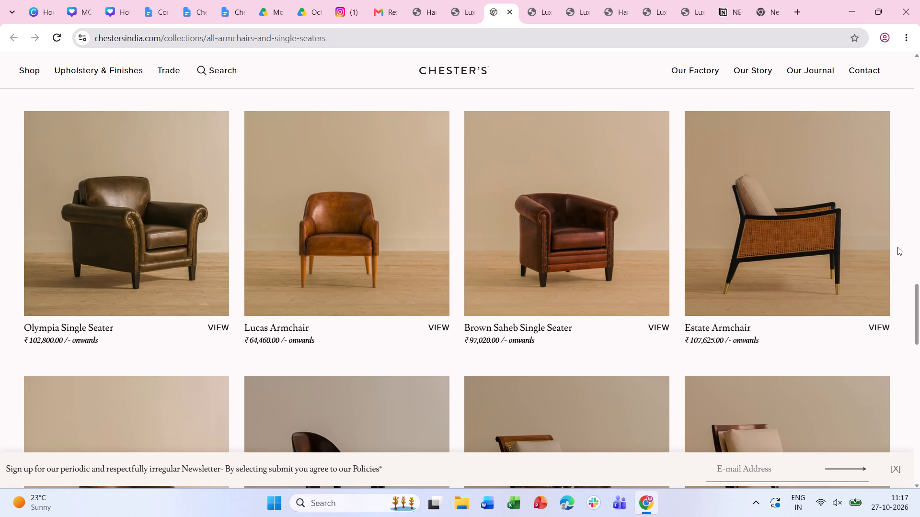
scroll(897, 247, down, 2)
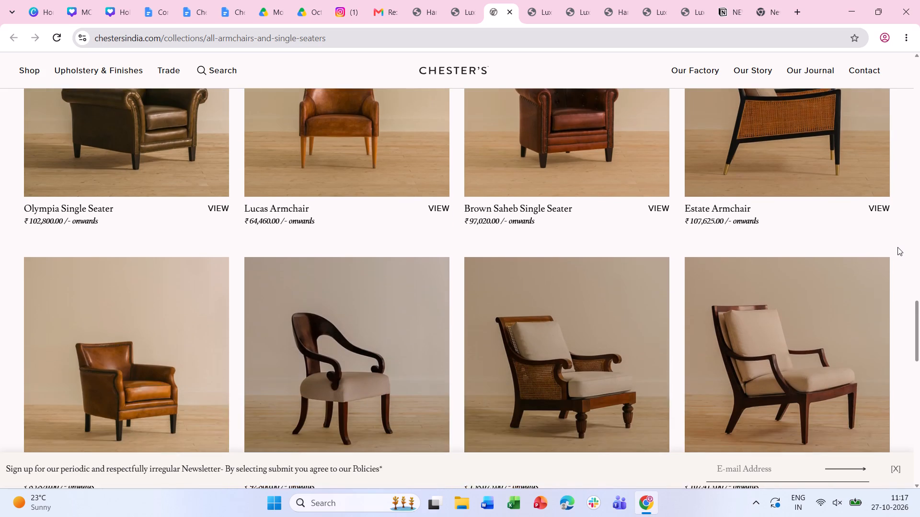
scroll(897, 247, down, 3)
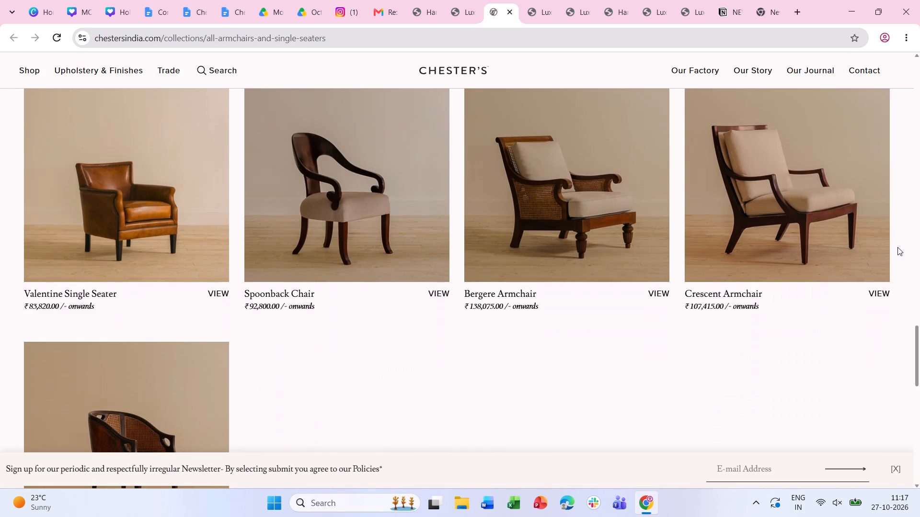
scroll(897, 247, up, 2)
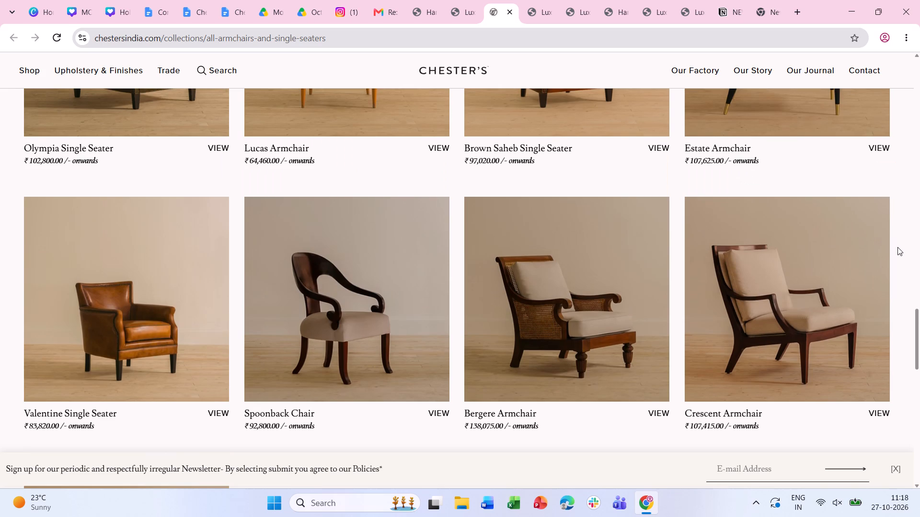
click(510, 16)
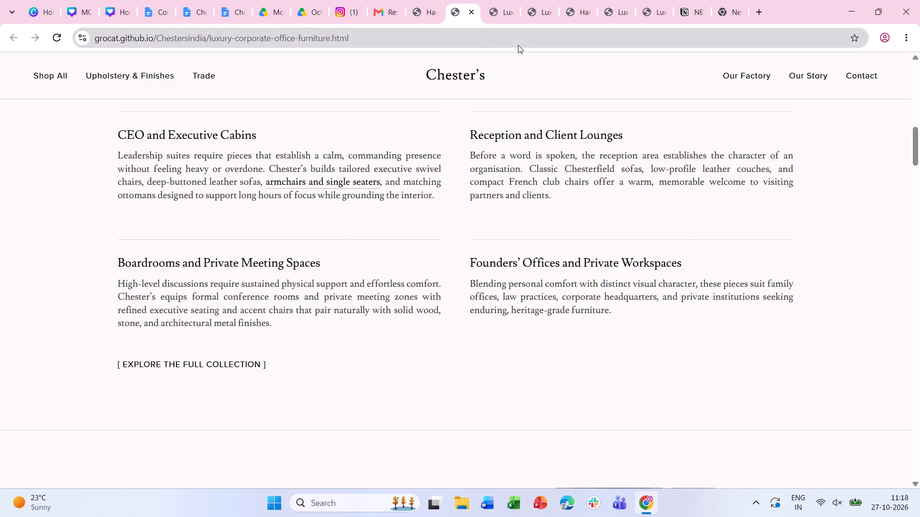
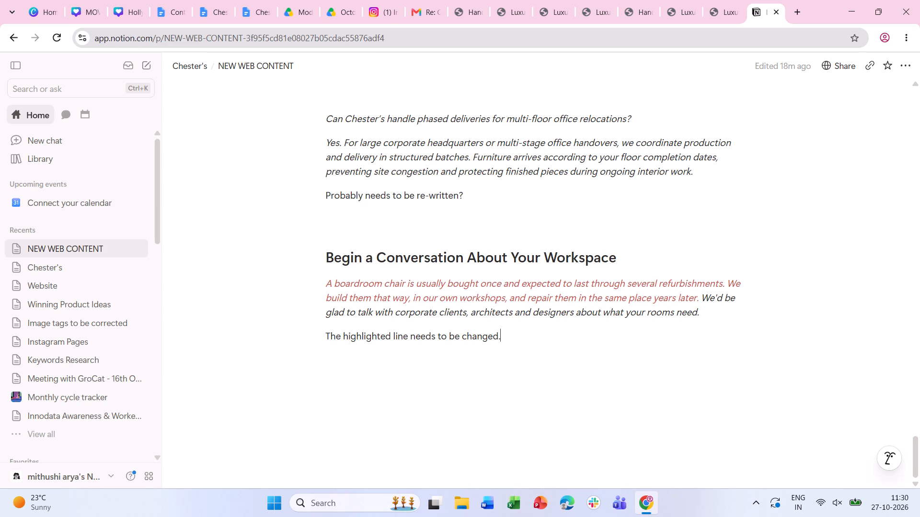
Start a new paragraph, leaving a blank line below the note "The highlighted line needs to be changed.".
key(Return)
key(Return)
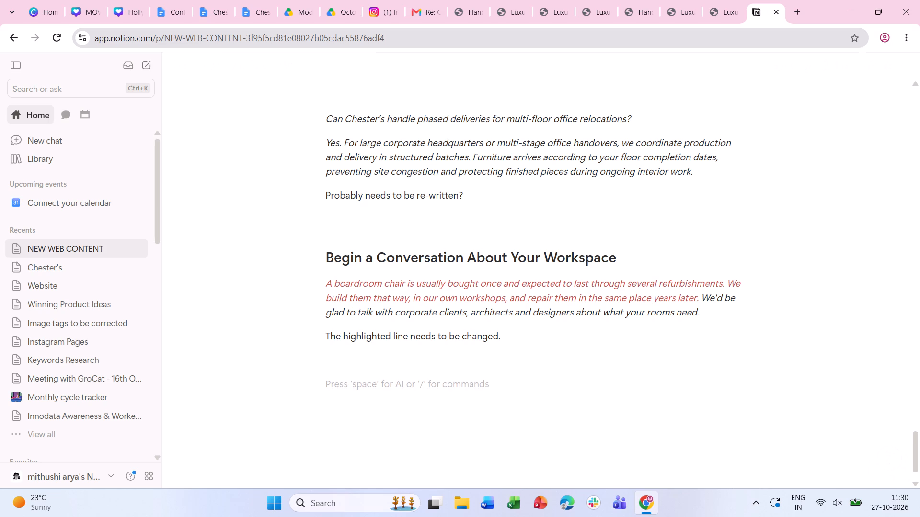
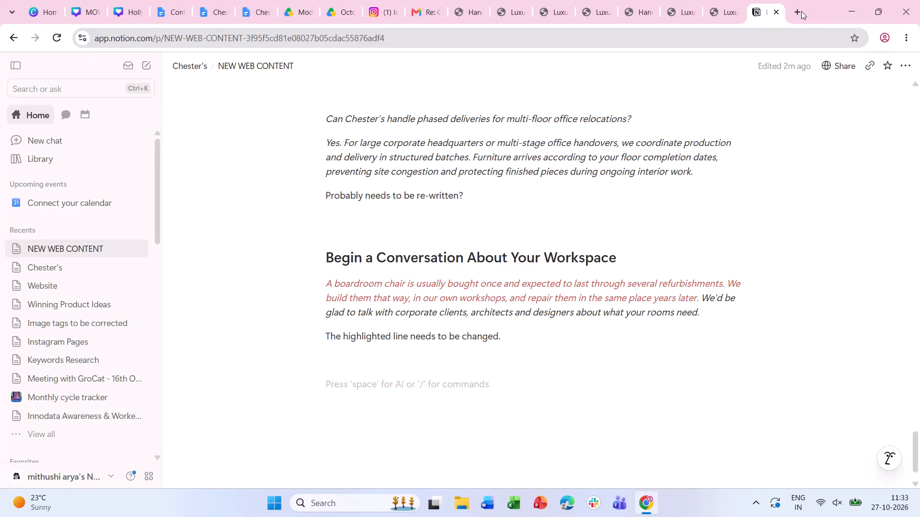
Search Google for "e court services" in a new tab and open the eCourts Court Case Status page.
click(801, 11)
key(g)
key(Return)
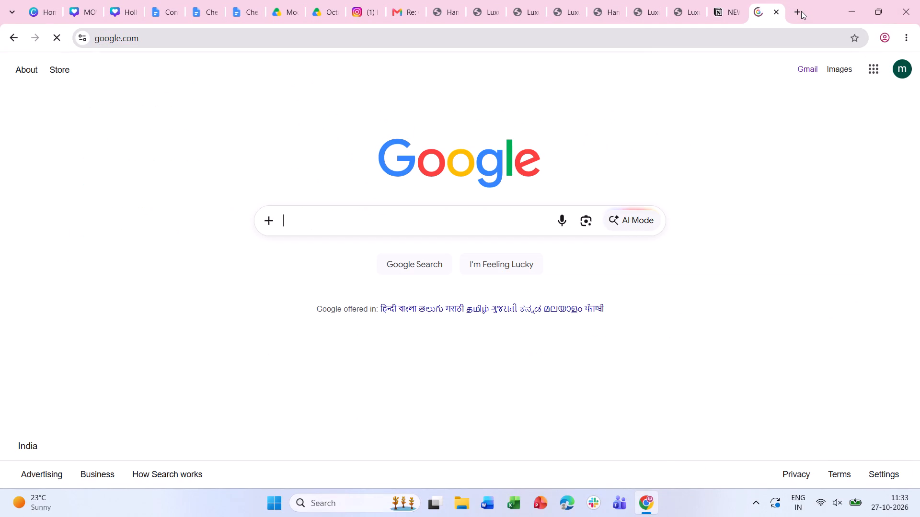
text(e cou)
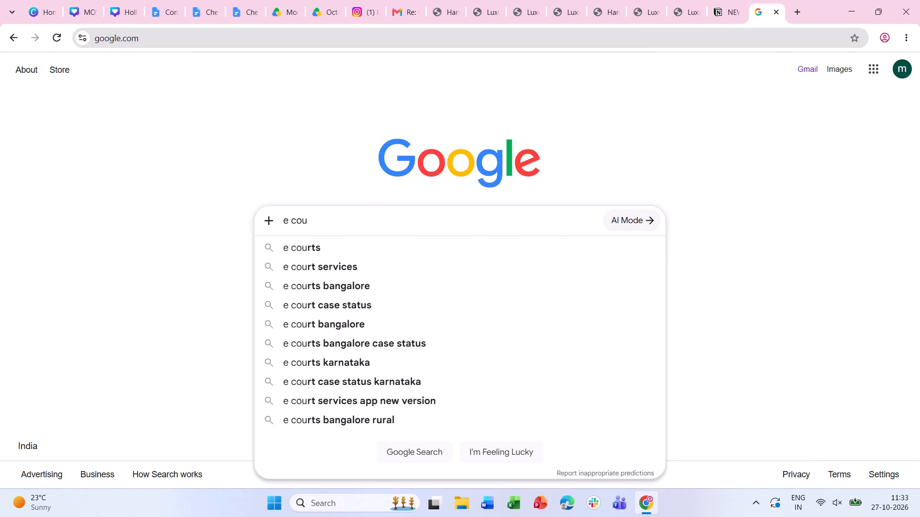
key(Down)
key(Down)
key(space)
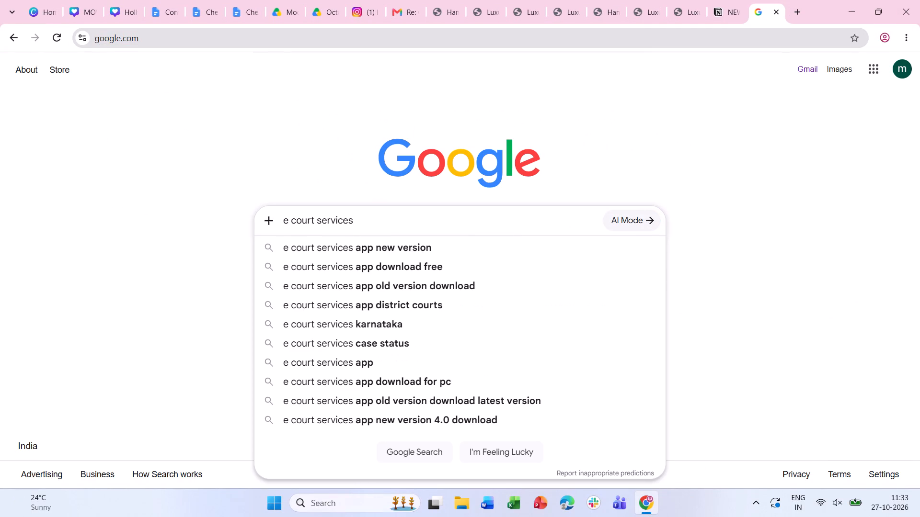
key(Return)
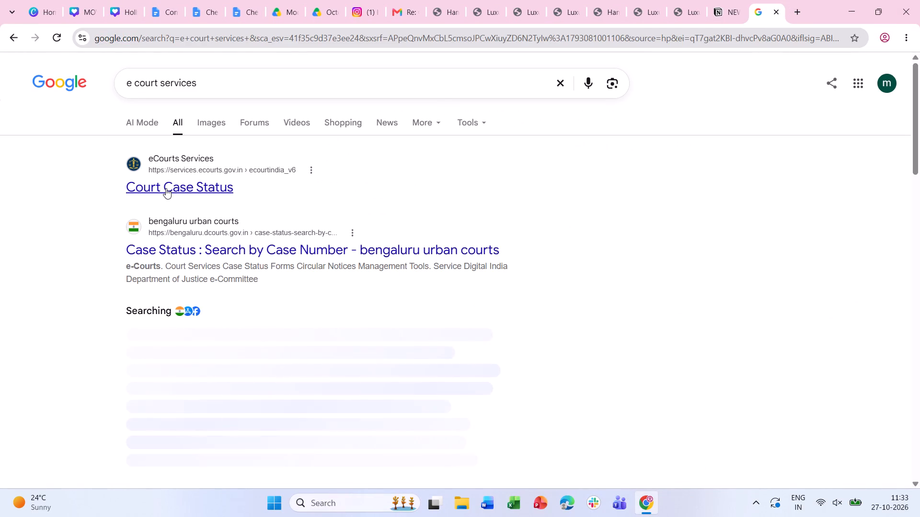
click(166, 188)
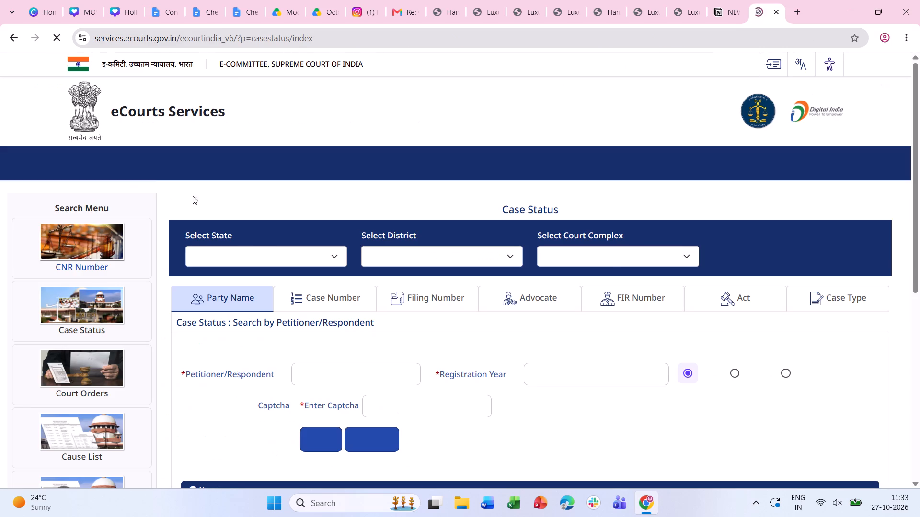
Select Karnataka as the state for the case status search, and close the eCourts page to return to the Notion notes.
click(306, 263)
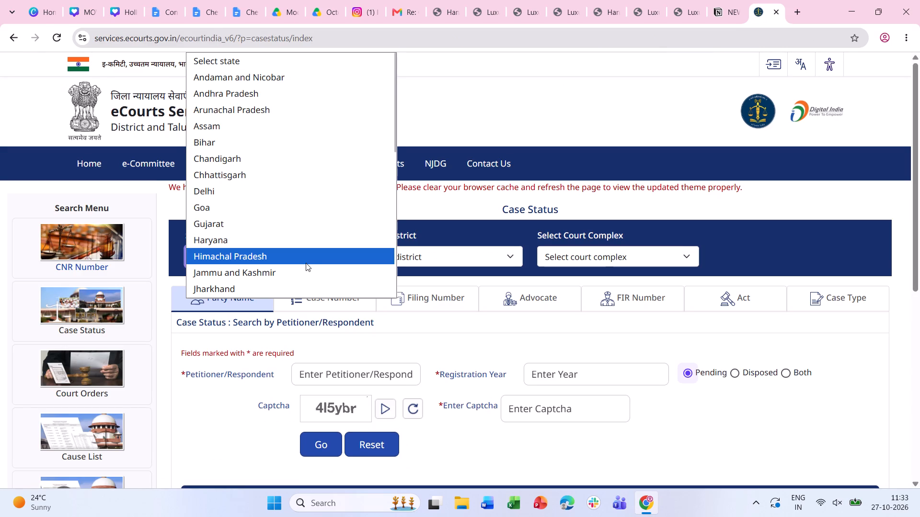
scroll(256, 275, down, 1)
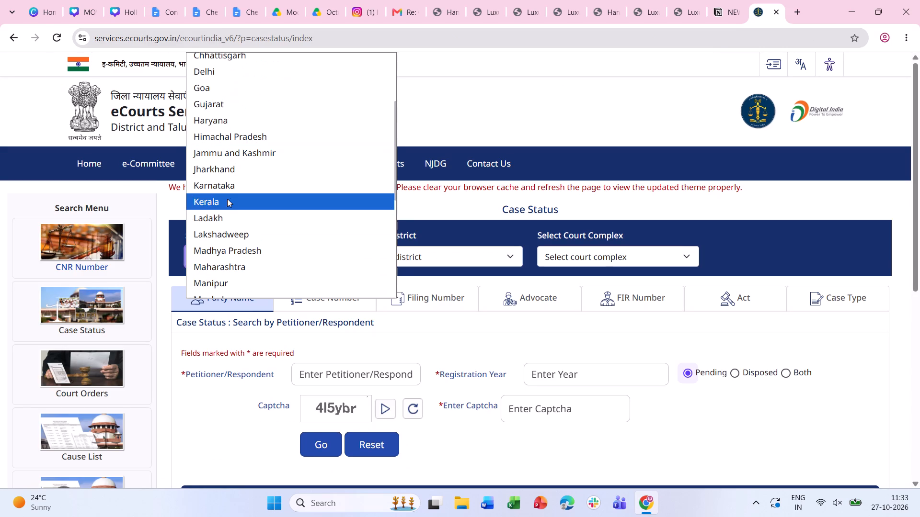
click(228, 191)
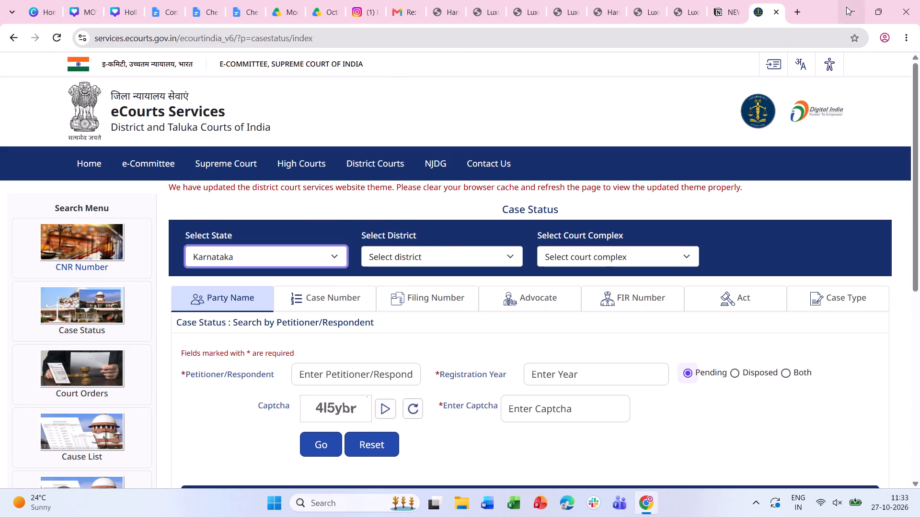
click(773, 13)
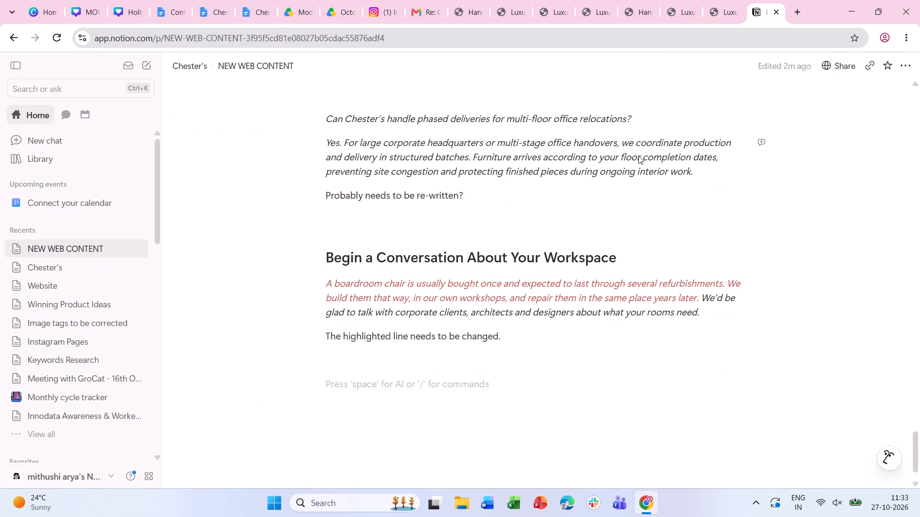
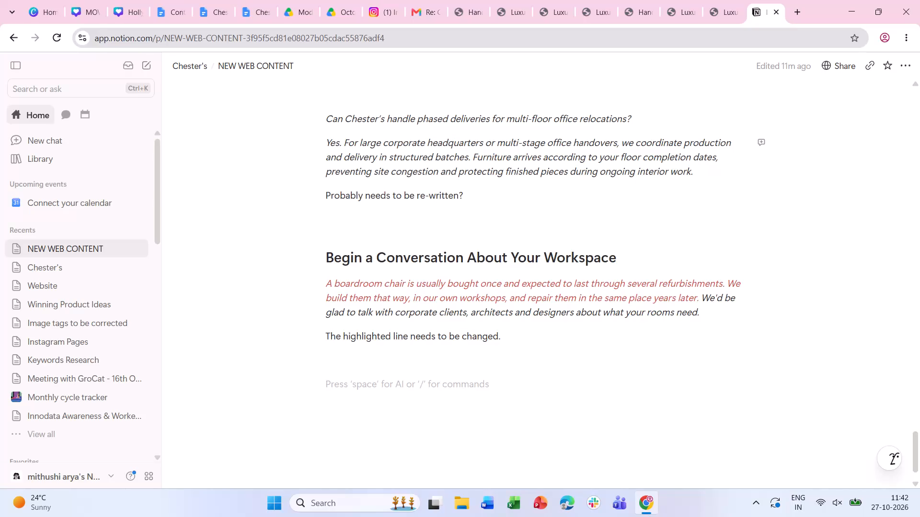
Switch from the Notion notes to the Chester's luxury hospitality furniture demo page to review its FAQ section.
click(534, 0)
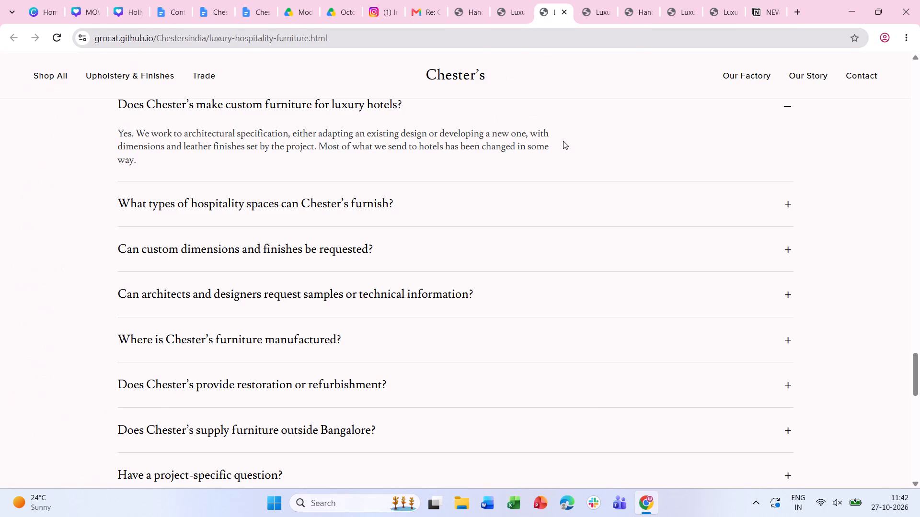
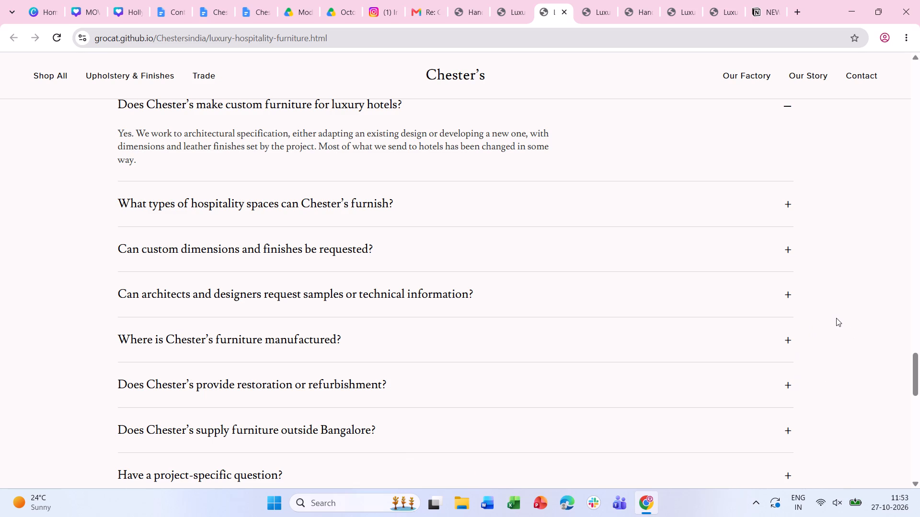
Review the hospitality furniture page's frequently asked questions and the closing section inviting hospitality project enquiries.
scroll(836, 318, up, 2)
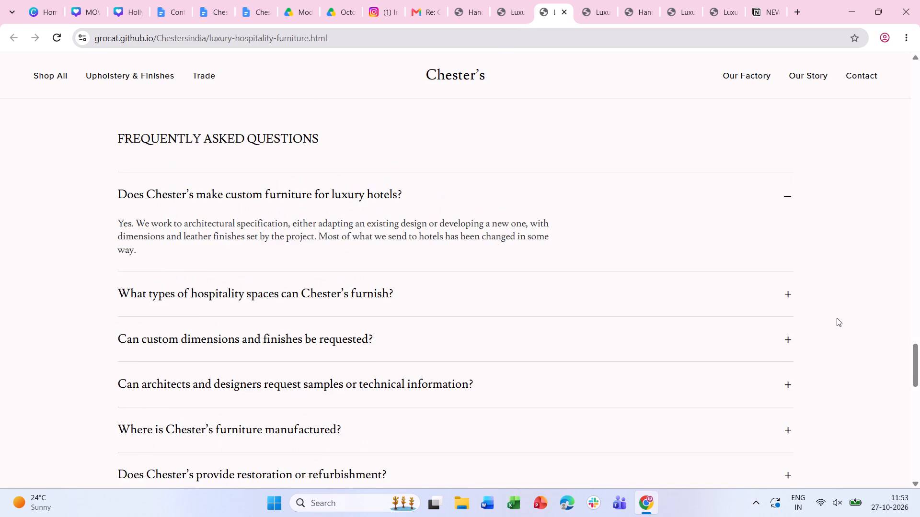
scroll(837, 318, down, 2)
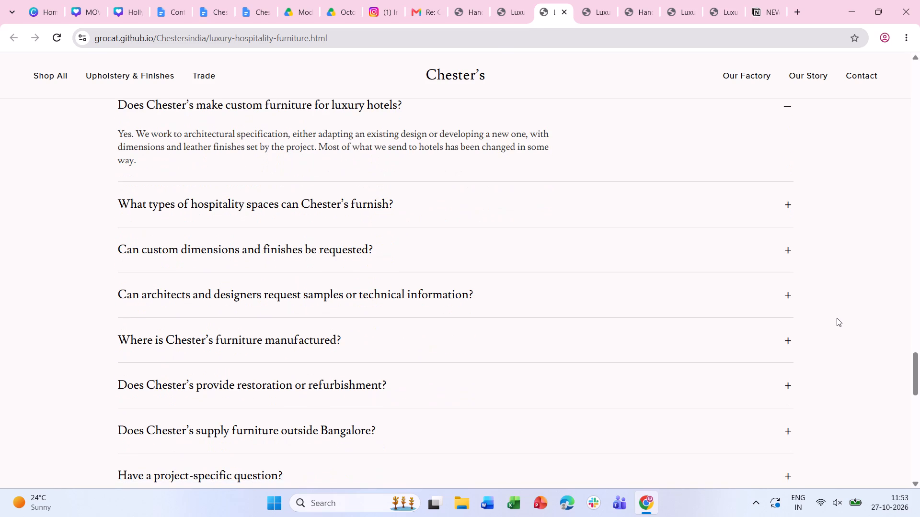
scroll(837, 318, down, 5)
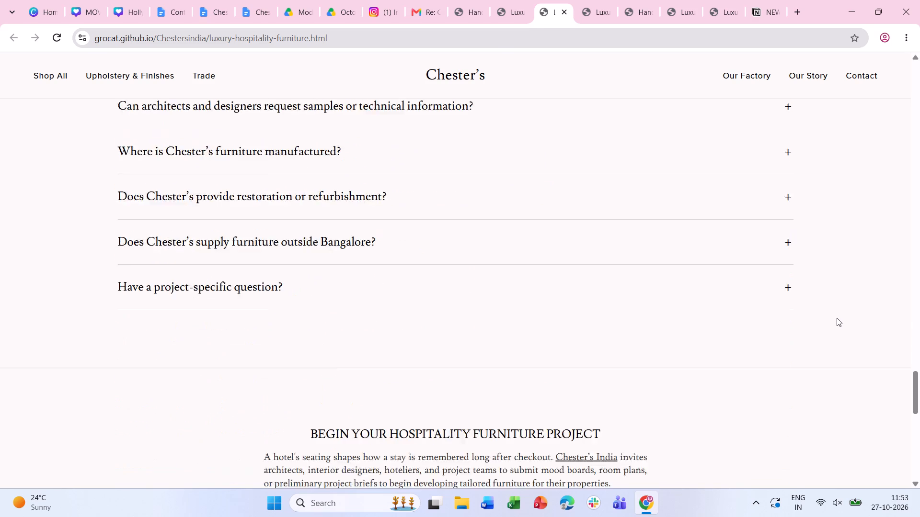
scroll(837, 318, down, 3)
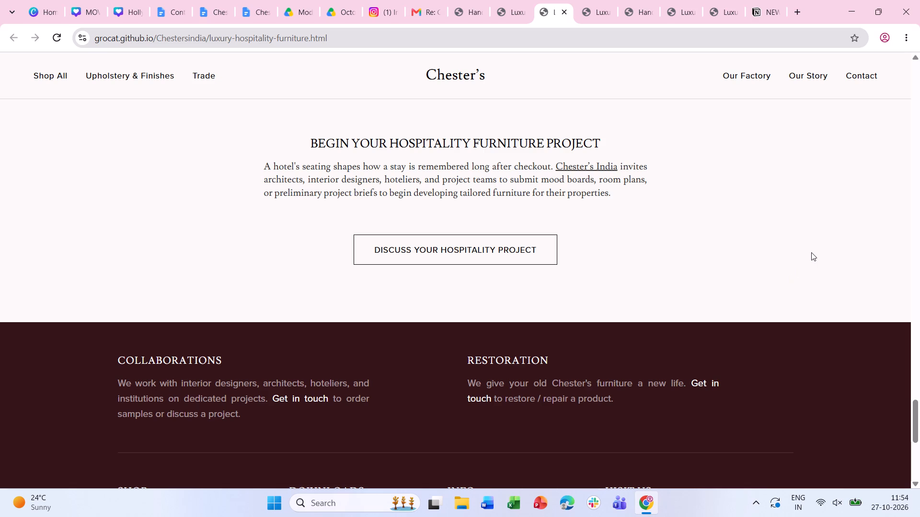
Switch to the luxury restaurant dining furniture demo page and review its opening content, including the dining experience and restaurant seating sections.
click(594, 0)
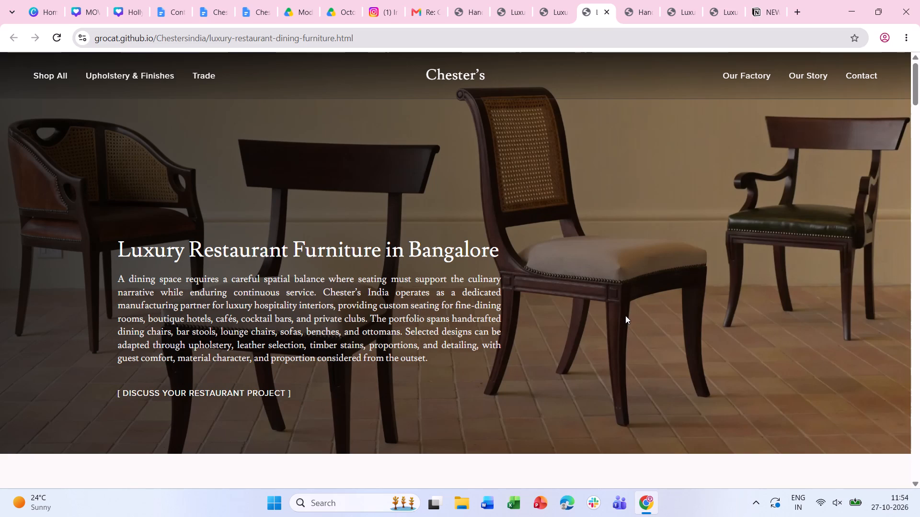
scroll(625, 315, down, 5)
scroll(785, 337, down, 1)
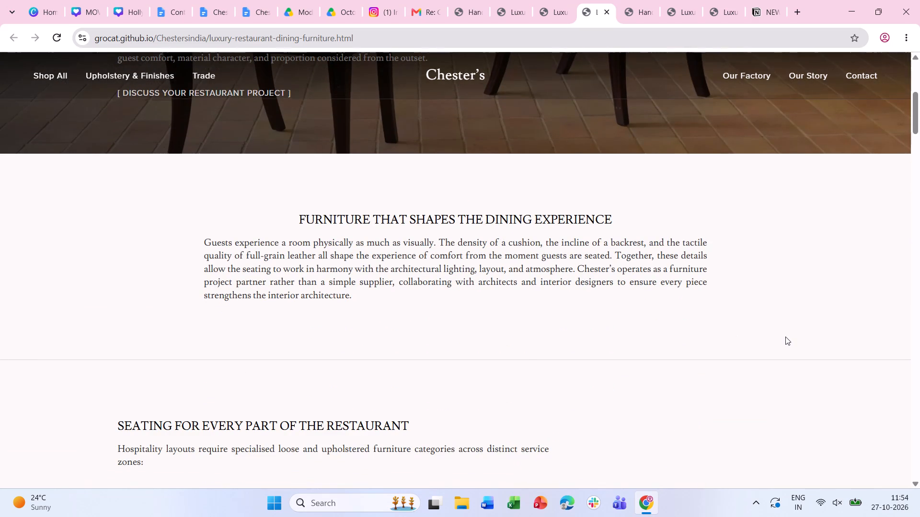
scroll(785, 337, down, 1)
scroll(785, 337, up, 1)
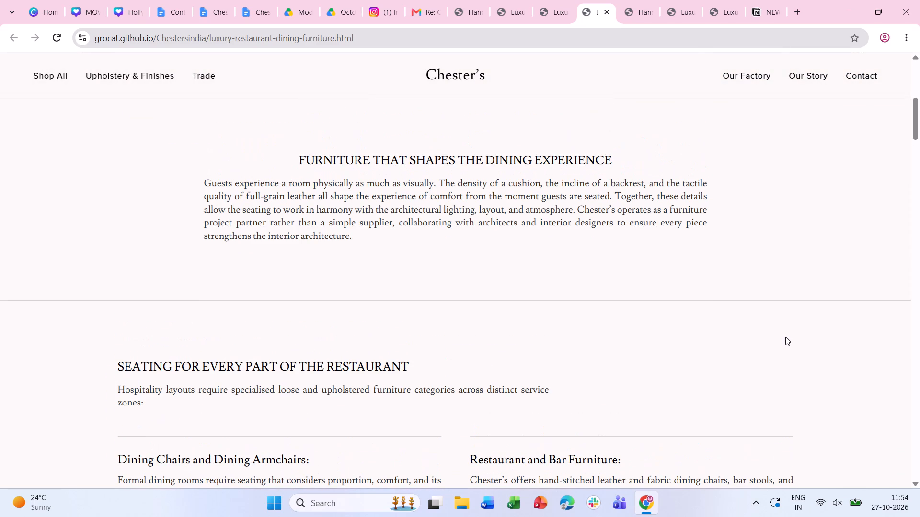
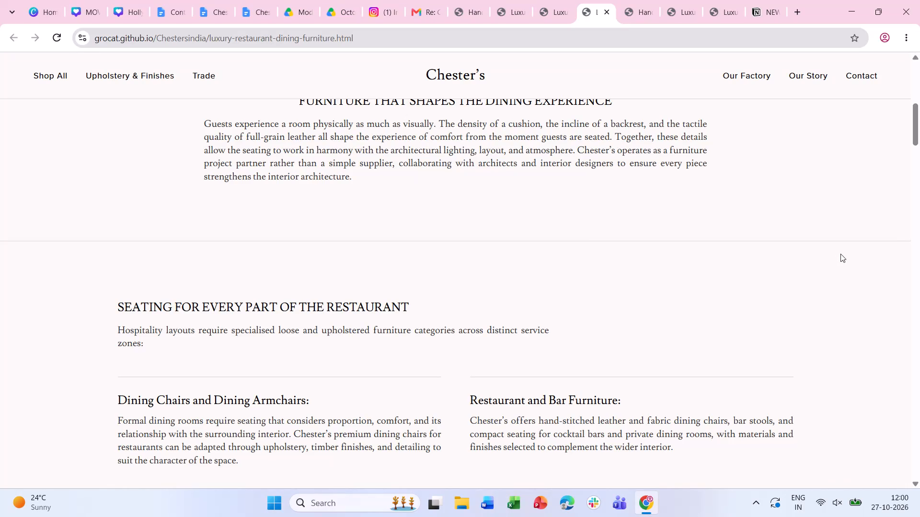
Examine the restaurant page's seating section, covering dining chairs, bar furniture, hotel lobby and lounge furniture, and private club spaces.
scroll(840, 254, down, 3)
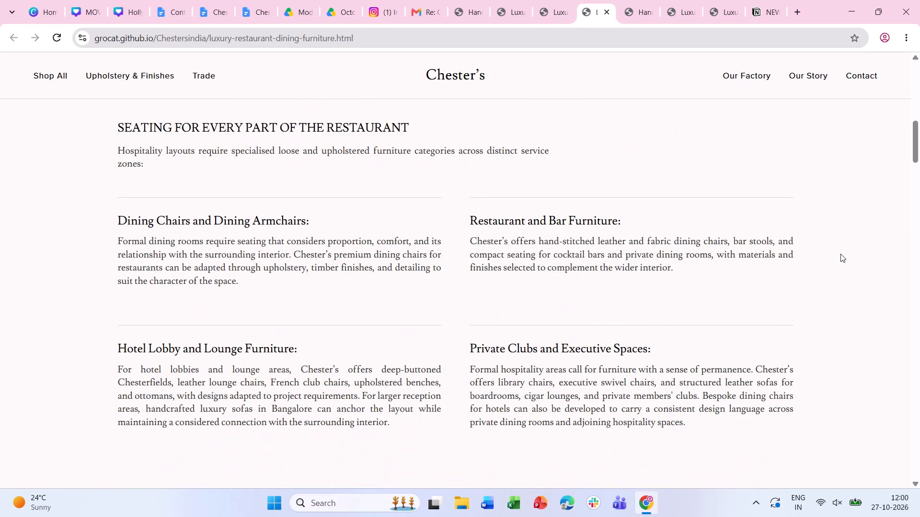
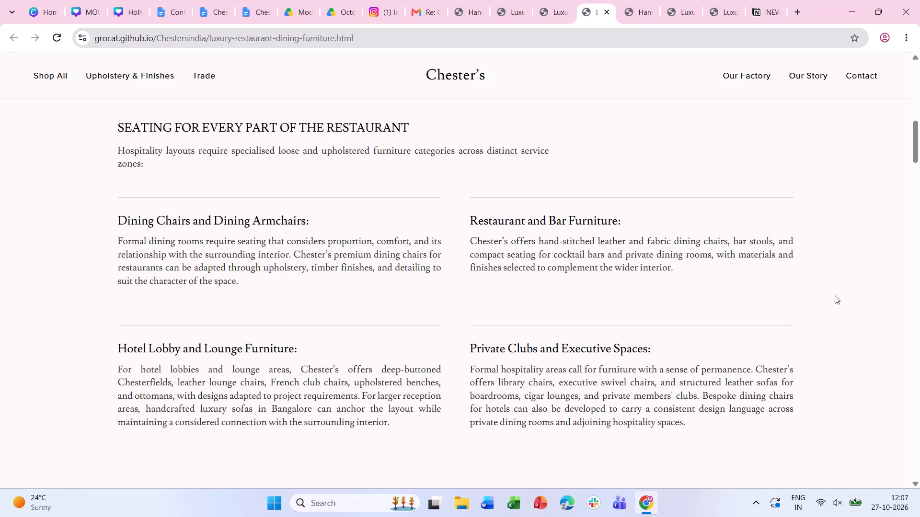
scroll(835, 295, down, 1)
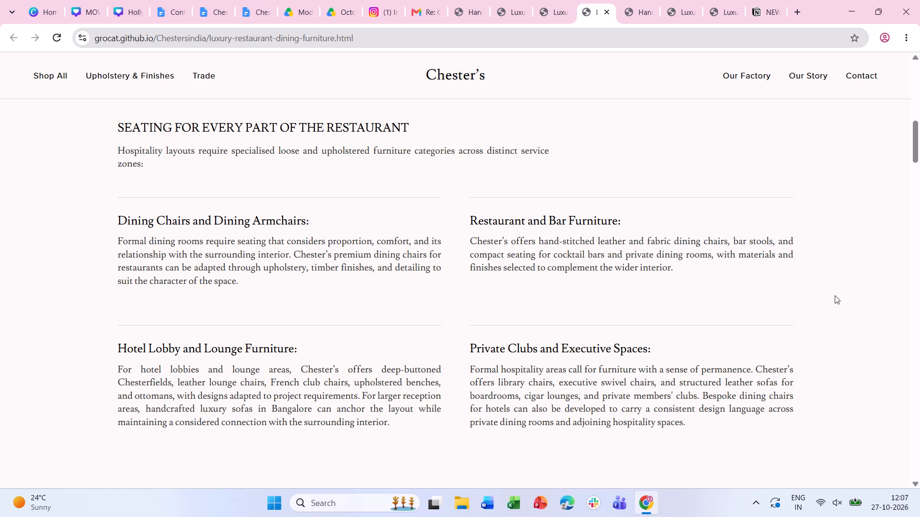
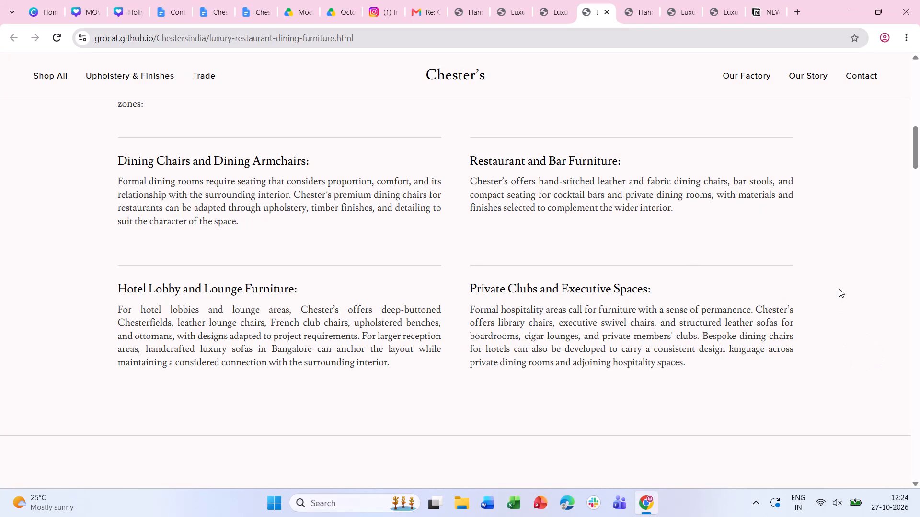
Review the section texts and images on the luxury restaurant dining furniture page, including the section on how guests use the space.
scroll(830, 306, down, 6)
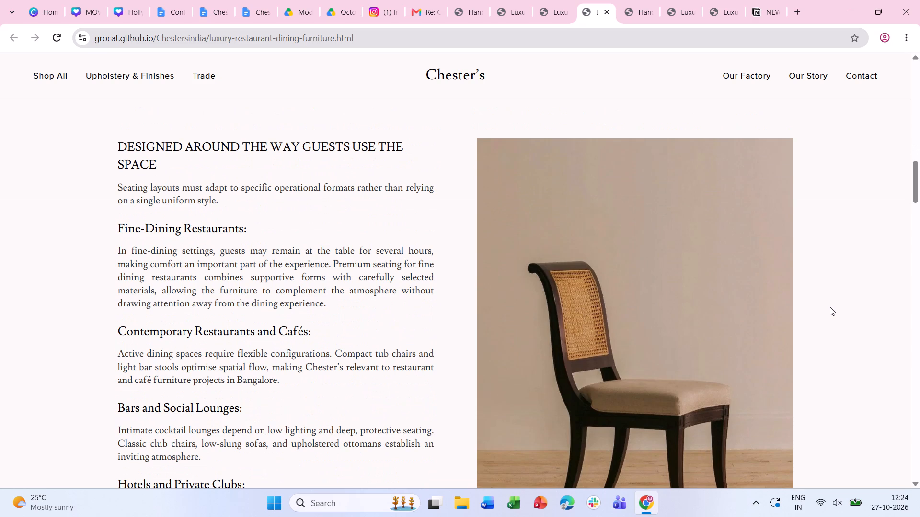
scroll(830, 307, down, 2)
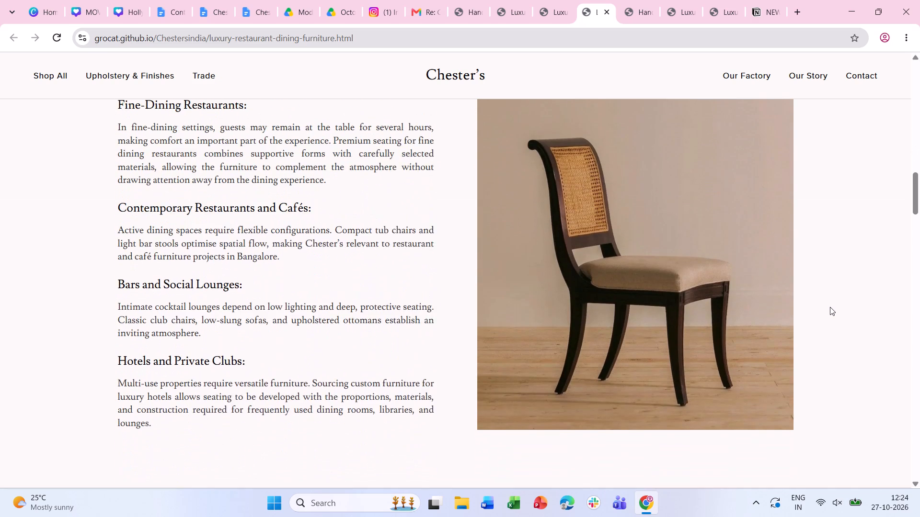
scroll(830, 307, down, 1)
scroll(830, 307, up, 4)
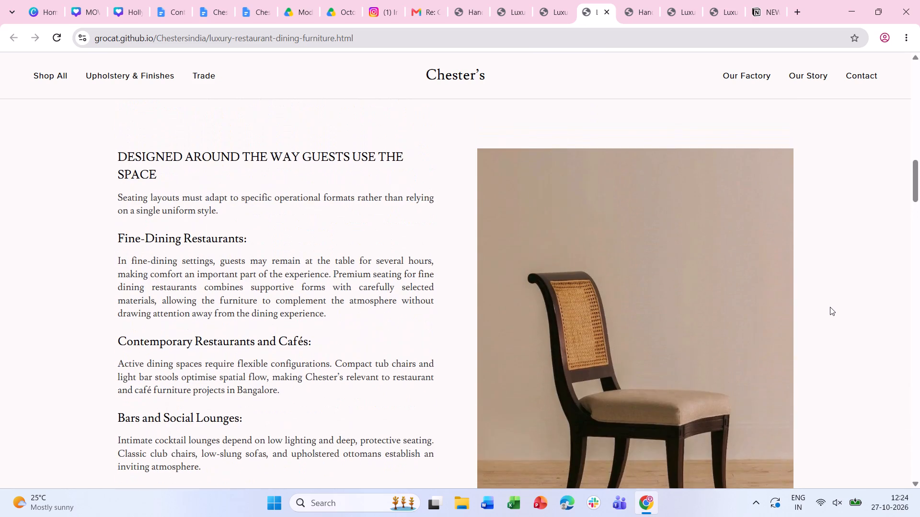
scroll(830, 307, up, 20)
scroll(830, 307, up, 4)
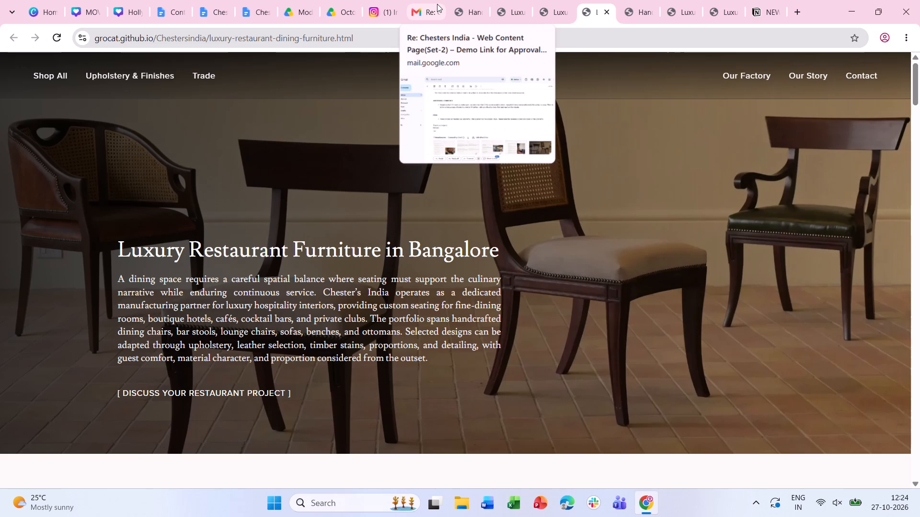
Open the Luxury Restaurant Furniture images folder inside the shared Project Images for Grocat (Shop the Look) Drive folder.
click(298, 0)
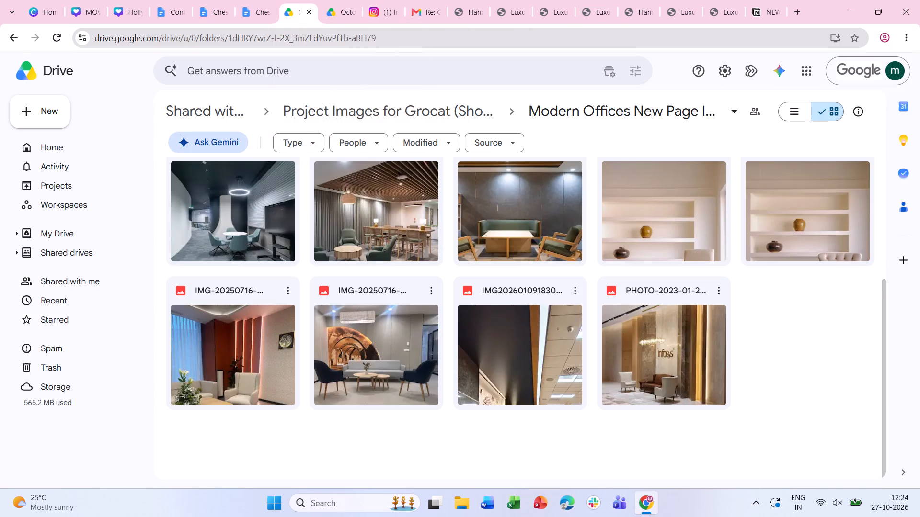
click(374, 104)
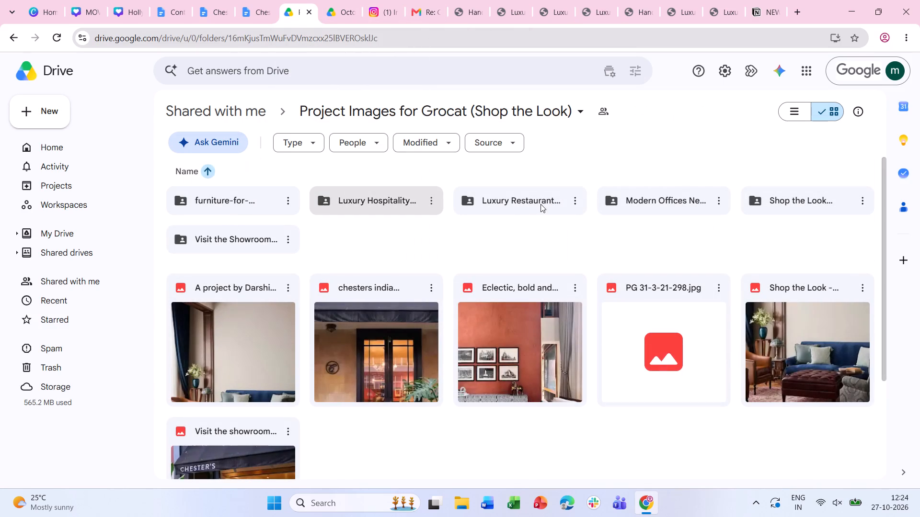
double_click(507, 203)
click(724, 337)
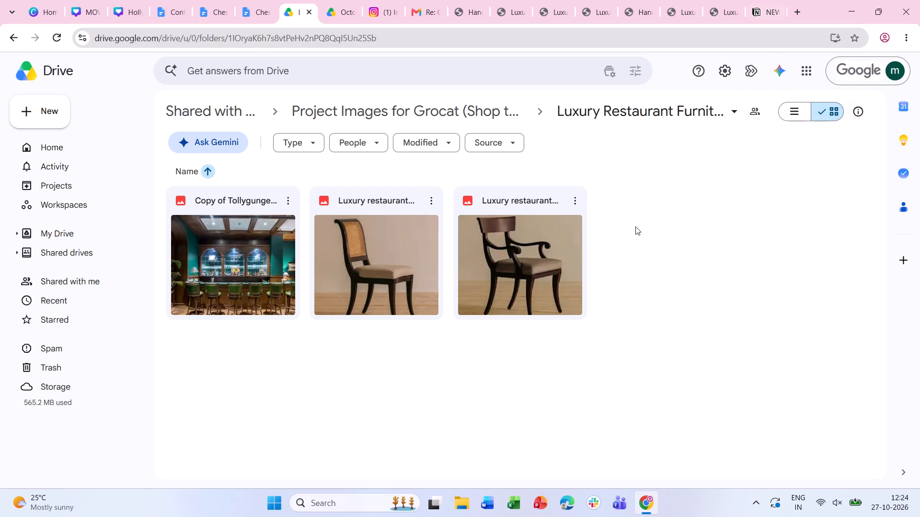
Compare the hero, chair and bar images on the restaurant furniture page with the images in its Drive folder.
click(524, 0)
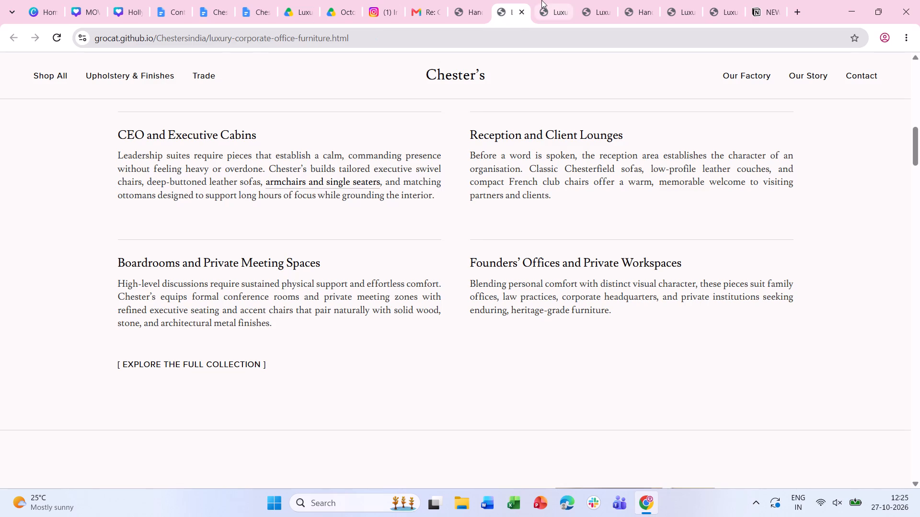
click(541, 0)
click(511, 0)
scroll(590, 256, up, 4)
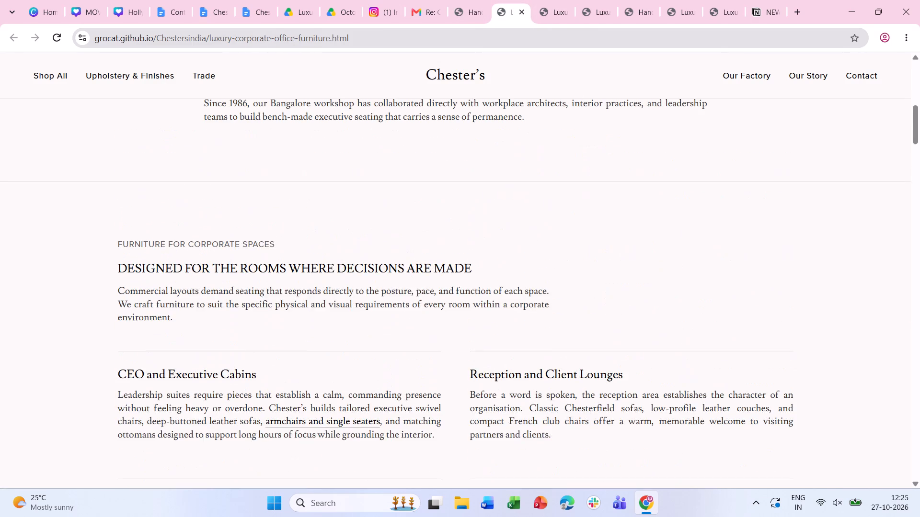
click(591, 0)
scroll(642, 241, down, 15)
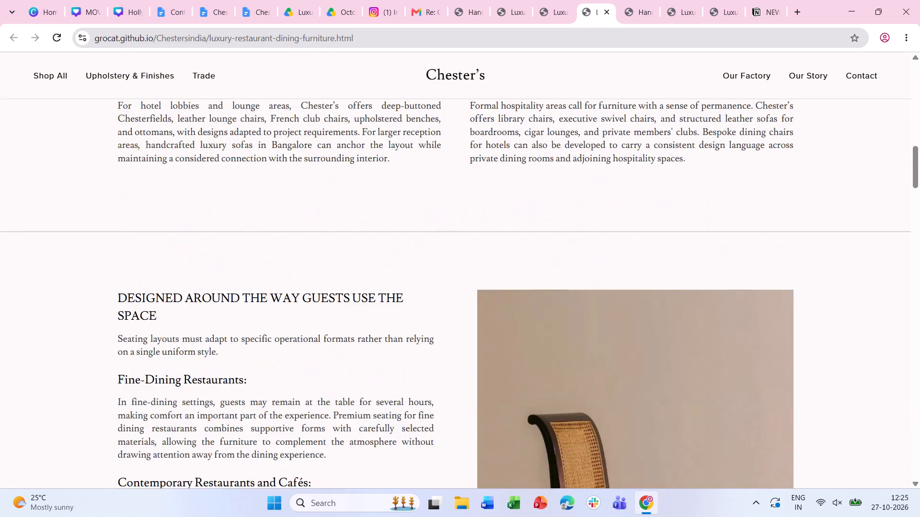
scroll(642, 241, down, 16)
scroll(854, 315, down, 7)
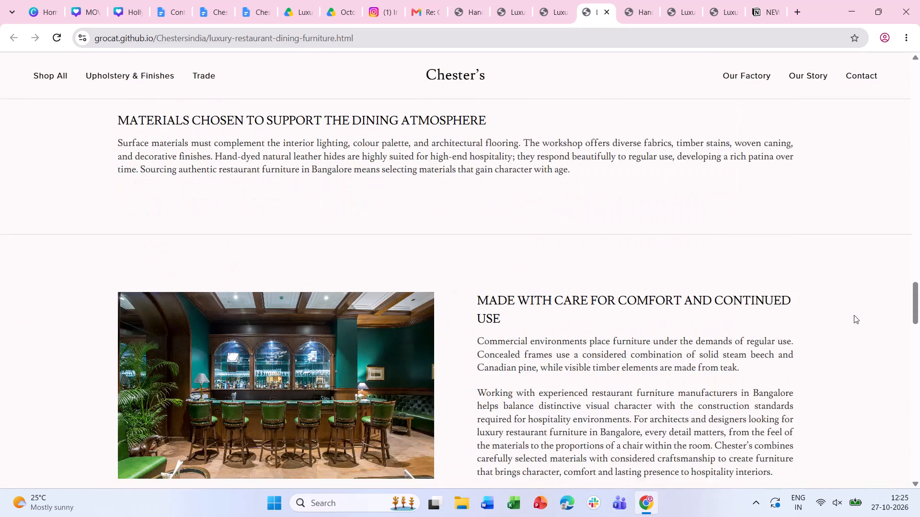
scroll(854, 315, down, 4)
scroll(854, 315, up, 3)
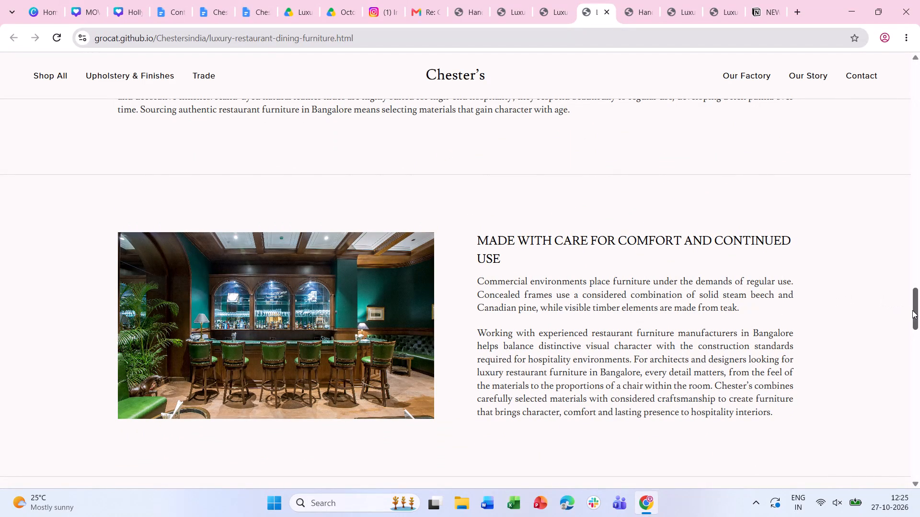
drag(912, 310, 919, 371)
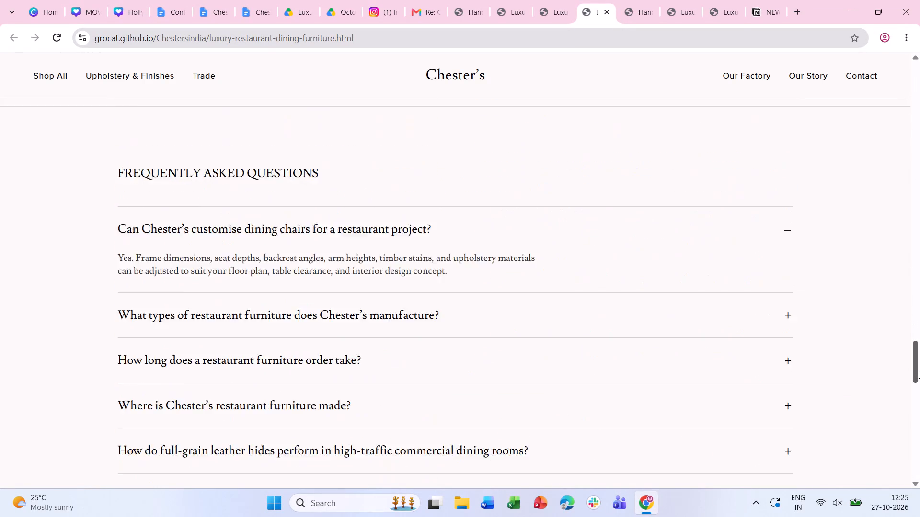
drag(919, 371, 917, 319)
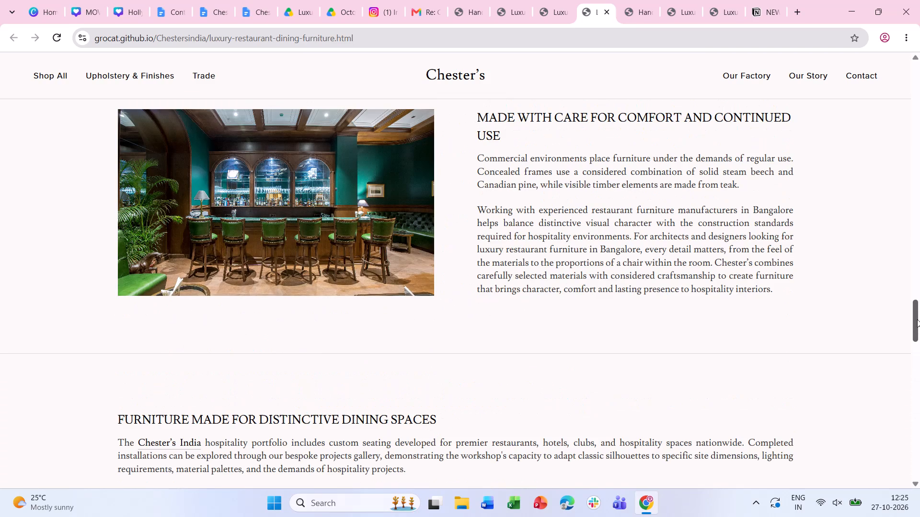
drag(917, 319, 919, 73)
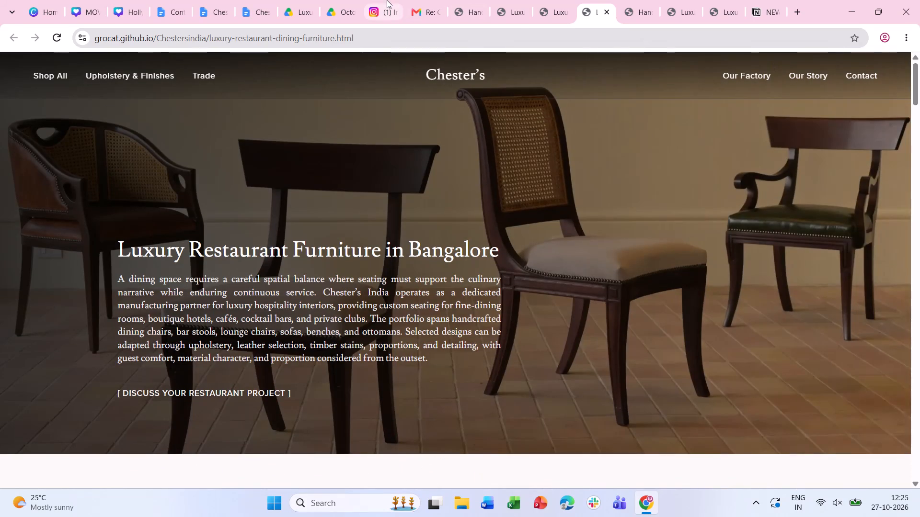
click(310, 0)
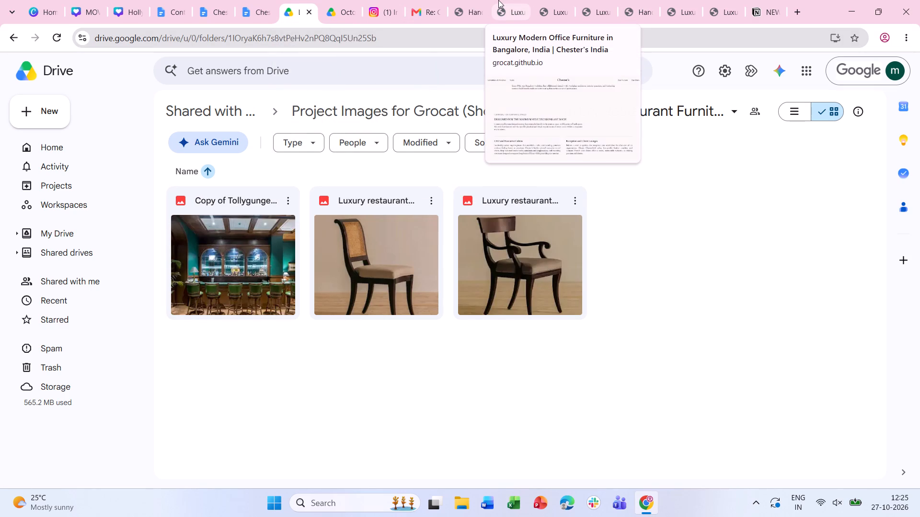
In the NEW WEB CONTENT Notion page, turn the "Luxury Corporate Office Furniture" title under 26th OCTOBER 2026 into a Heading 3.
click(759, 0)
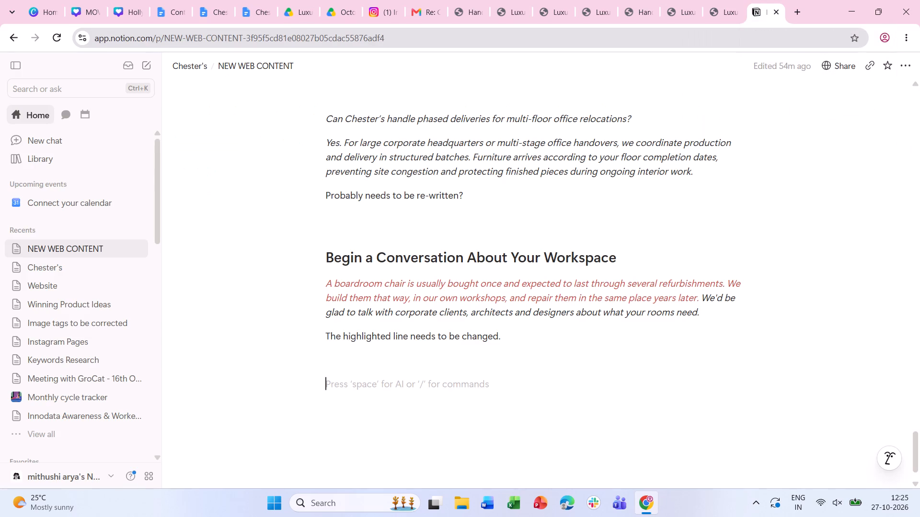
key(Return)
key(Return)
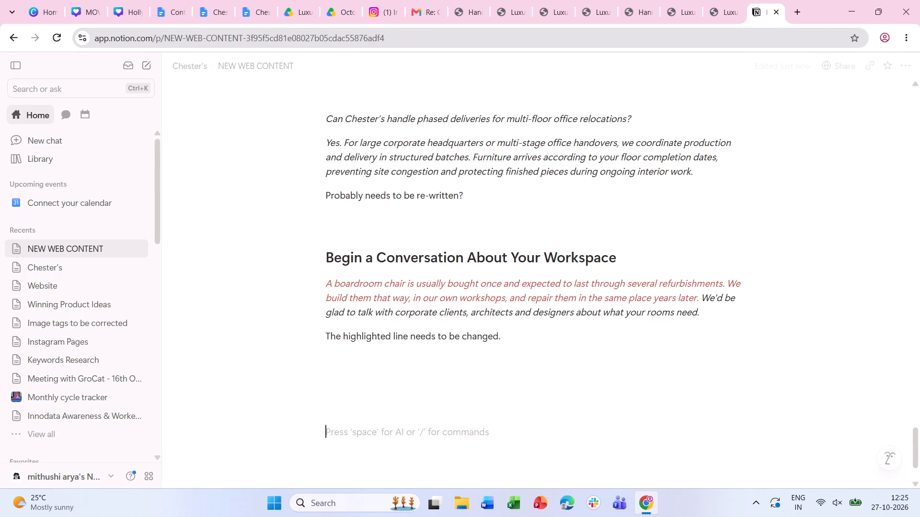
scroll(437, 261, up, 6)
drag(475, 163, 413, 162)
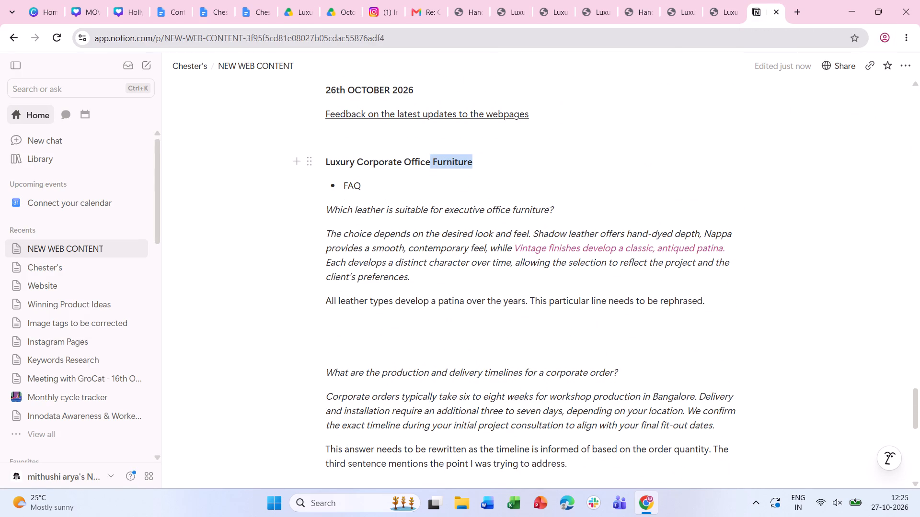
drag(413, 162, 322, 161)
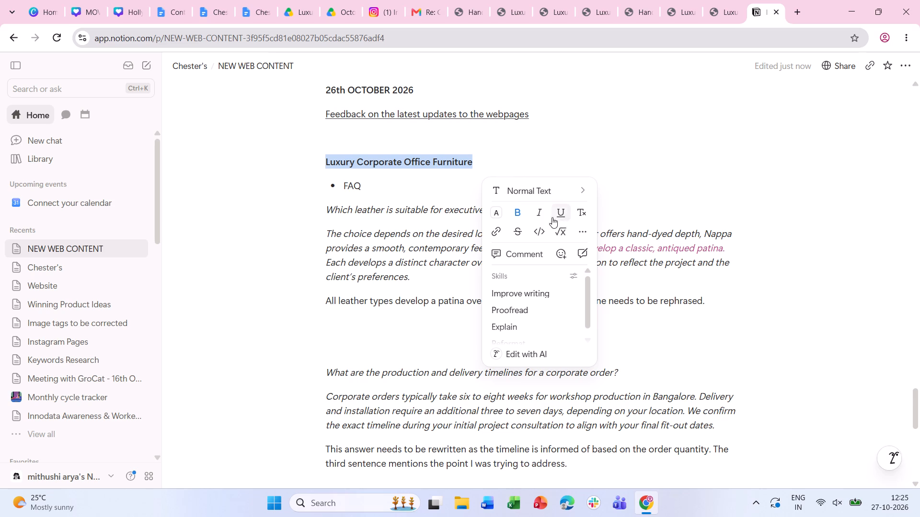
click(581, 233)
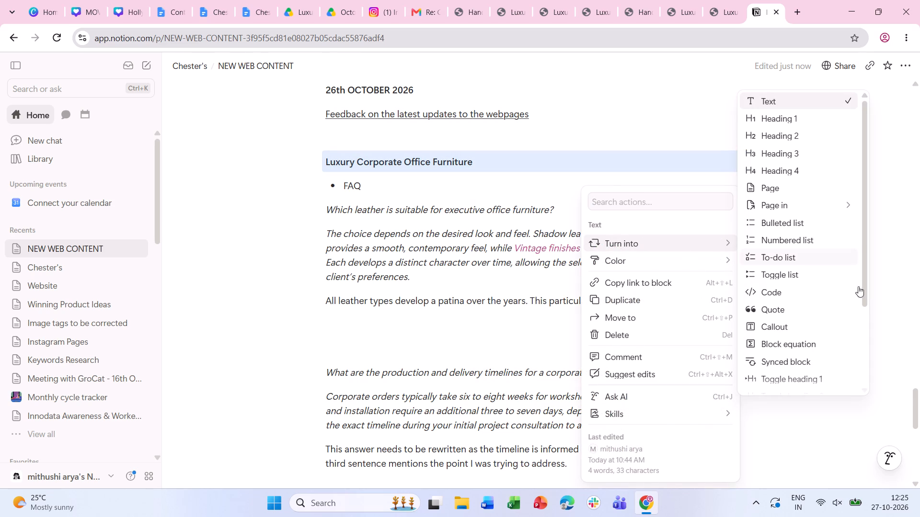
scroll(843, 299, down, 5)
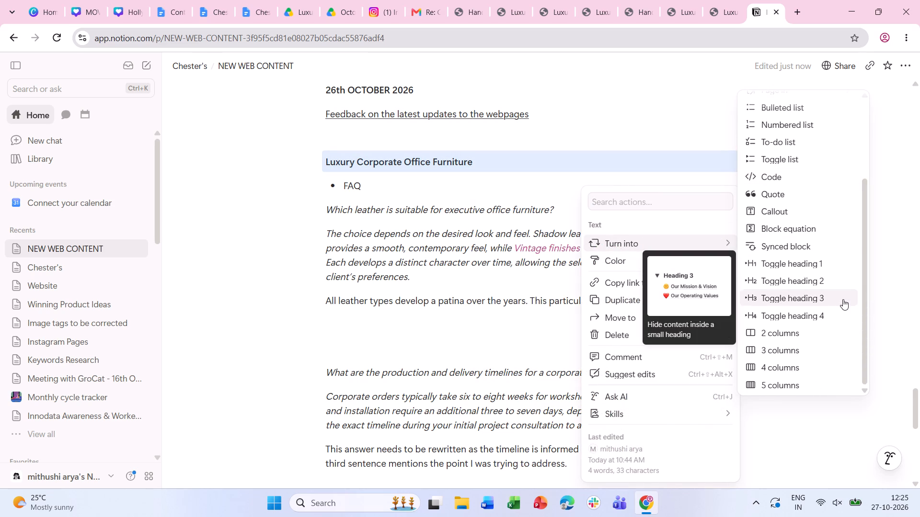
scroll(843, 299, up, 6)
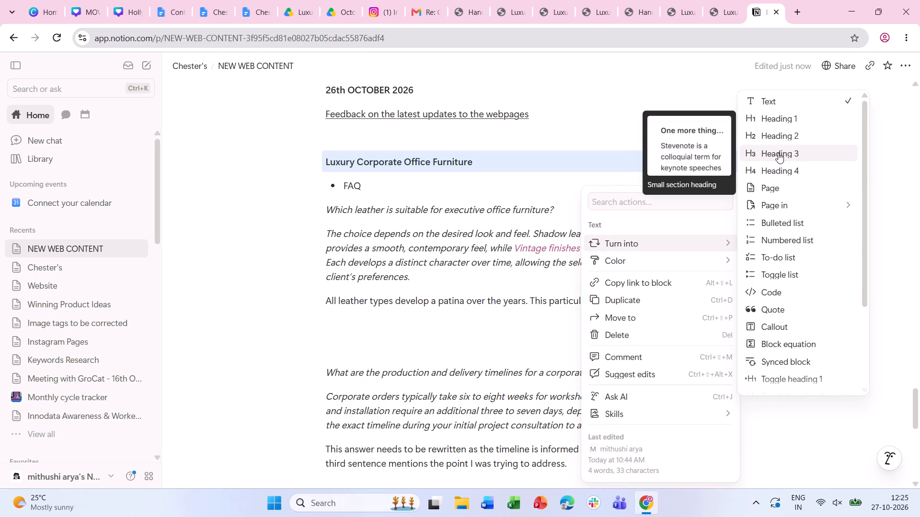
click(778, 153)
Duplicate the "Luxury Corporate Office Furniture" heading at the end of the notes, below "The highlighted line needs to be changed.".
triple_click(509, 167)
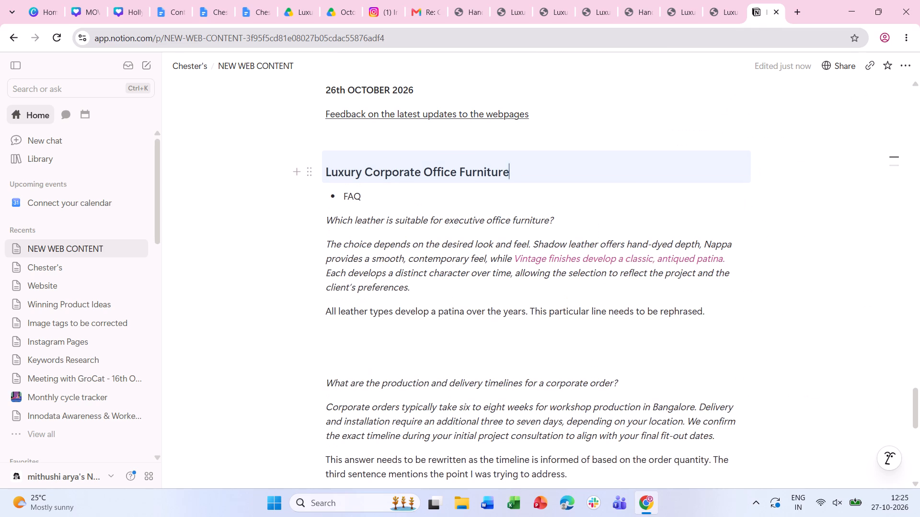
key(ctrl+c)
scroll(406, 316, down, 6)
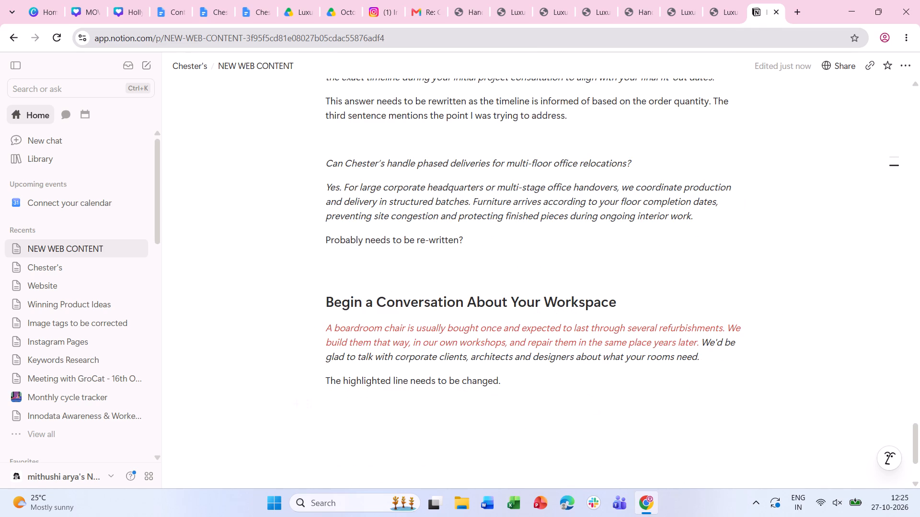
click(443, 437)
key(Return)
key(ctrl+v)
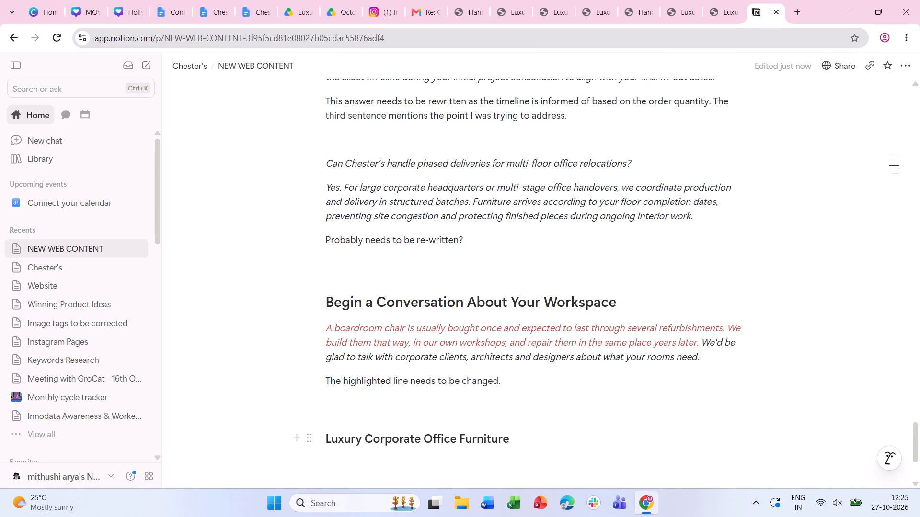
Copy the words "Luxury Restaurant Furniture" from the restaurant page's main title for use in the Notion notes.
click(603, 0)
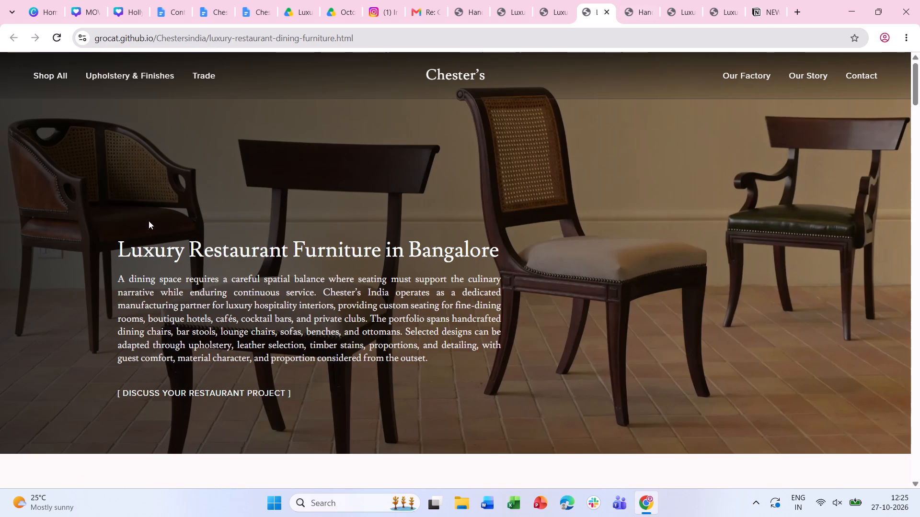
drag(118, 251, 379, 249)
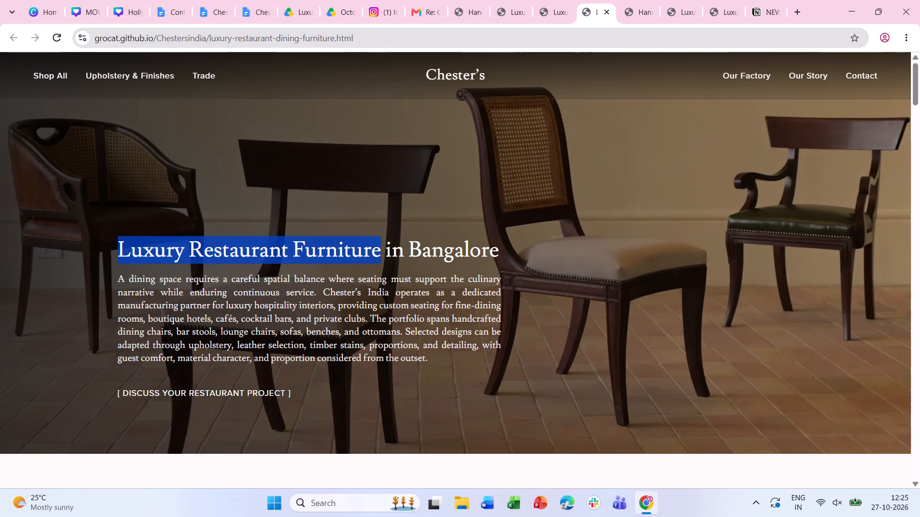
drag(379, 249, 381, 248)
key(ctrl+c)
click(779, 0)
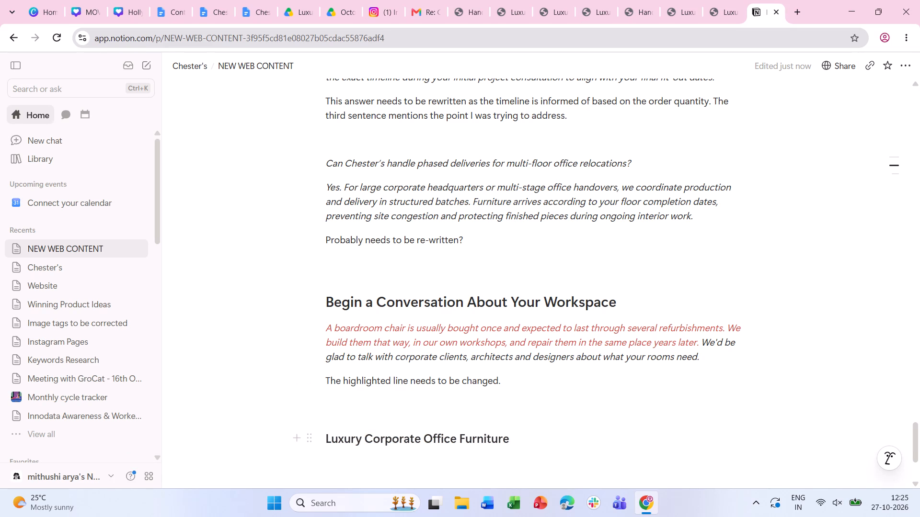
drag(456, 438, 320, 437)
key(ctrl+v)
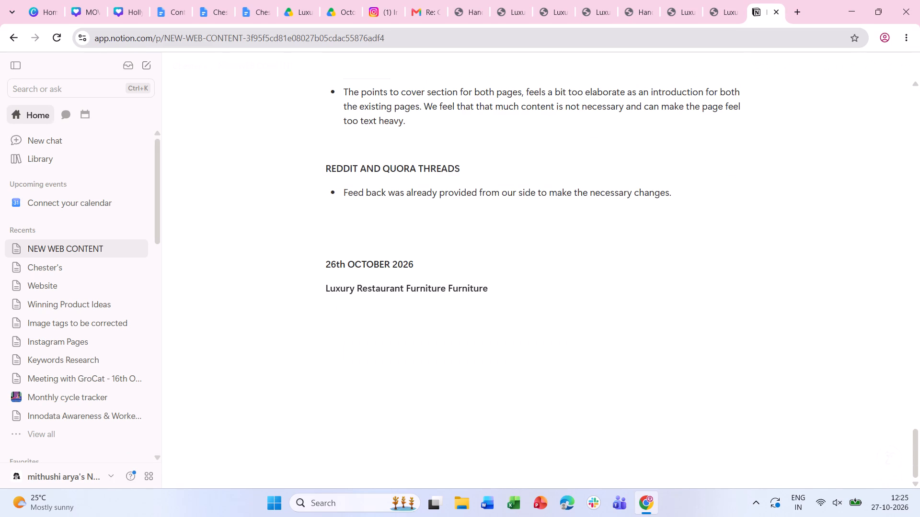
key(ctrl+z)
Change the duplicated heading at the end of the notes to read "Luxury Restaurant Furniture".
click(453, 433)
drag(457, 440, 344, 435)
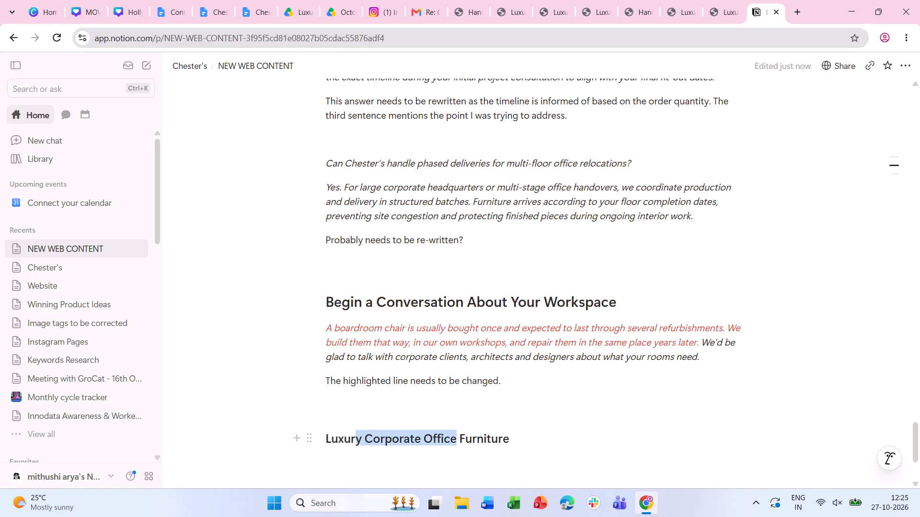
drag(344, 435, 326, 436)
key(ctrl+v)
drag(533, 439, 479, 443)
key(BackSpace)
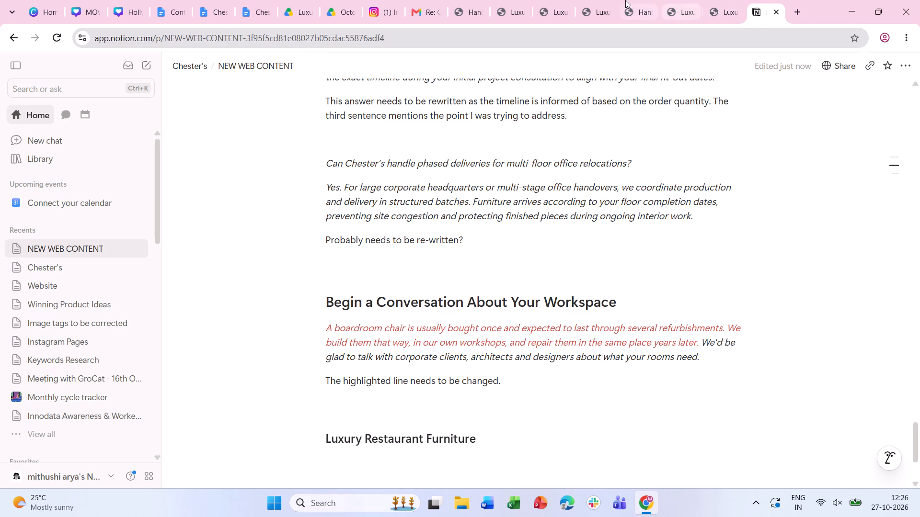
Add under "Luxury Restaurant Furniture" in the Notion notes: "The image that was shared in the drive was to replace the existing banner image on the webpage.".
click(621, 0)
click(600, 0)
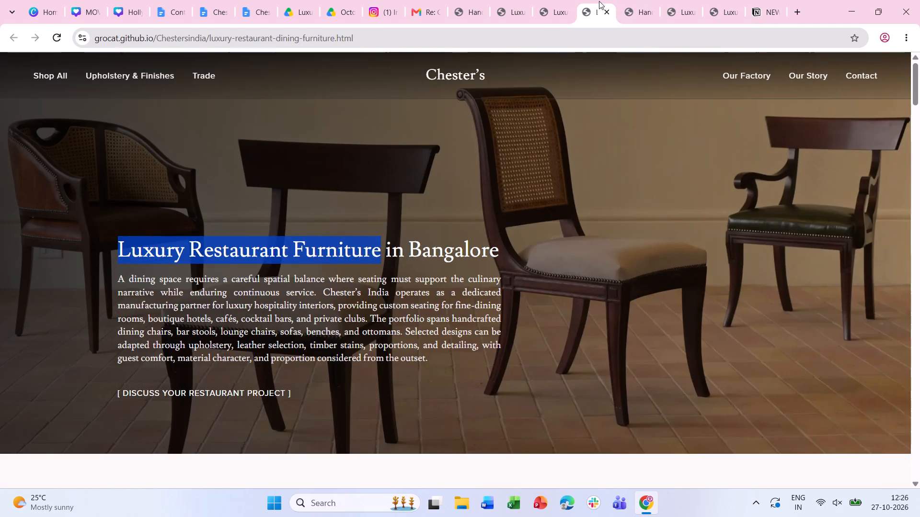
click(750, 0)
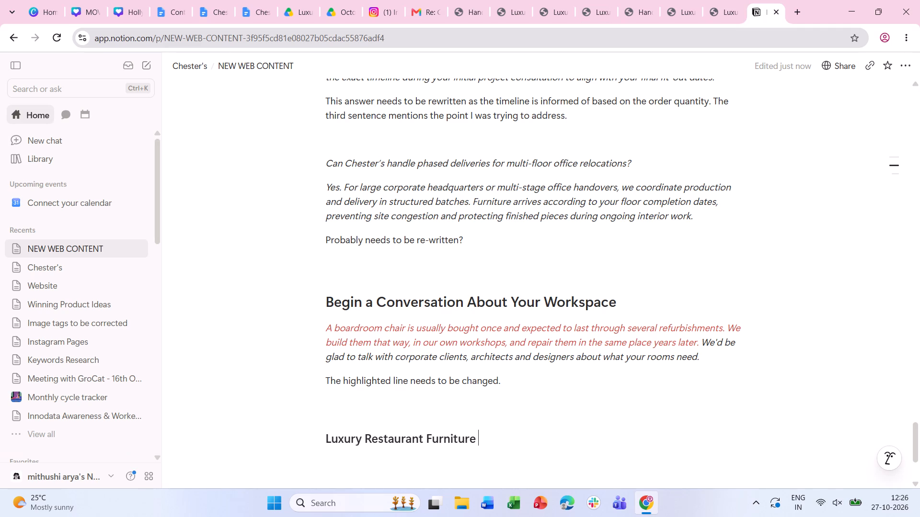
key(Return)
text(The)
key(space)
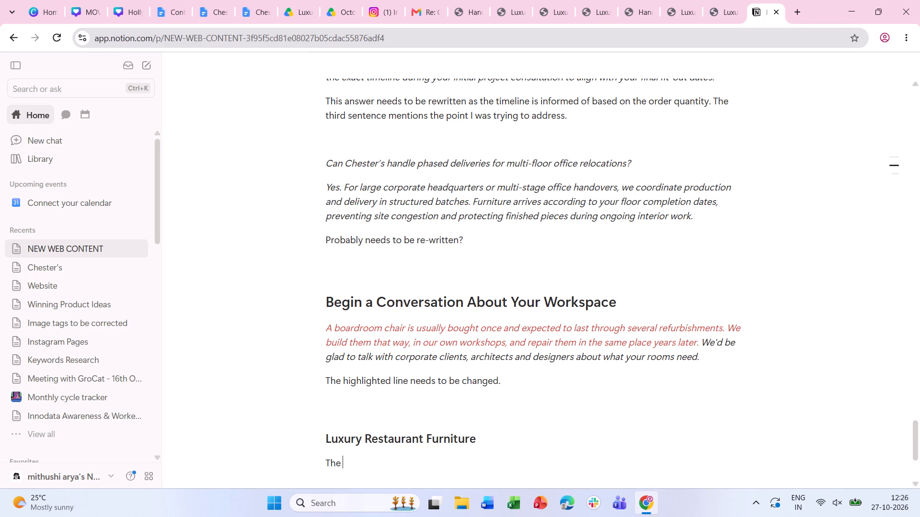
text(image that was shared in the rive)
key(BackSpace)
key(BackSpace)
key(BackSpace)
key(BackSpace)
text(drive was to replace the)
key(space)
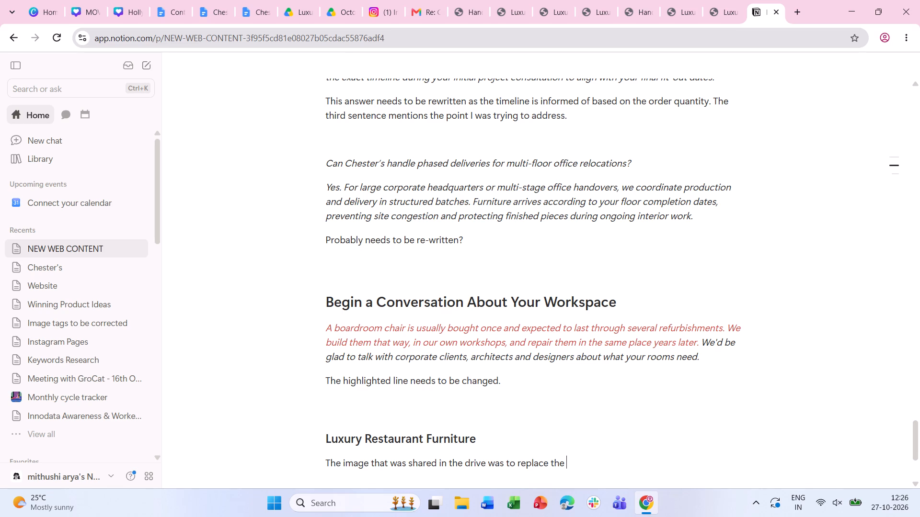
text(existing banner o)
key(BackSpace)
text(image on the webpae)
key(BackSpace)
text(ge.)
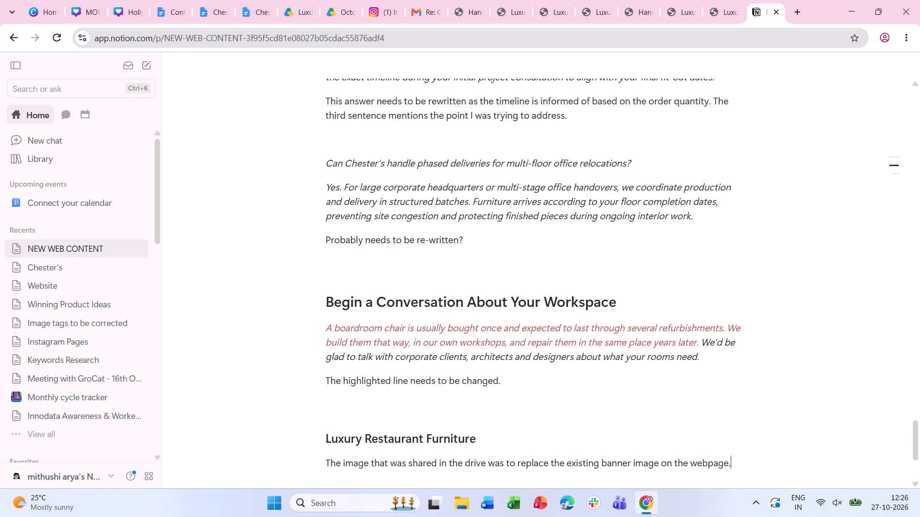
key(space)
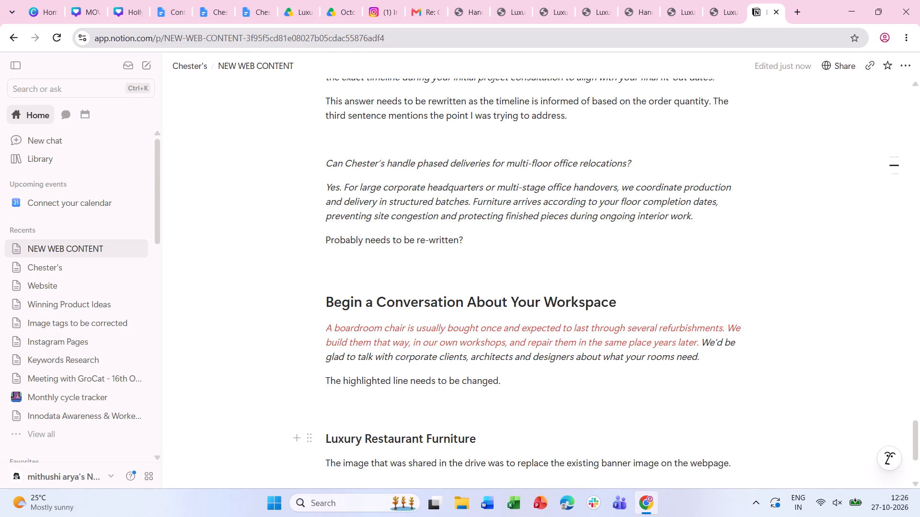
scroll(667, 373, down, 1)
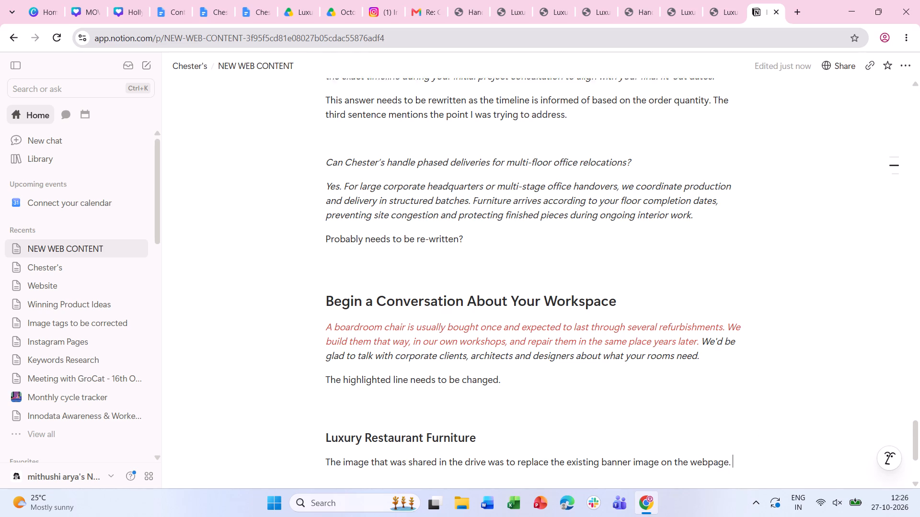
scroll(667, 373, down, 1)
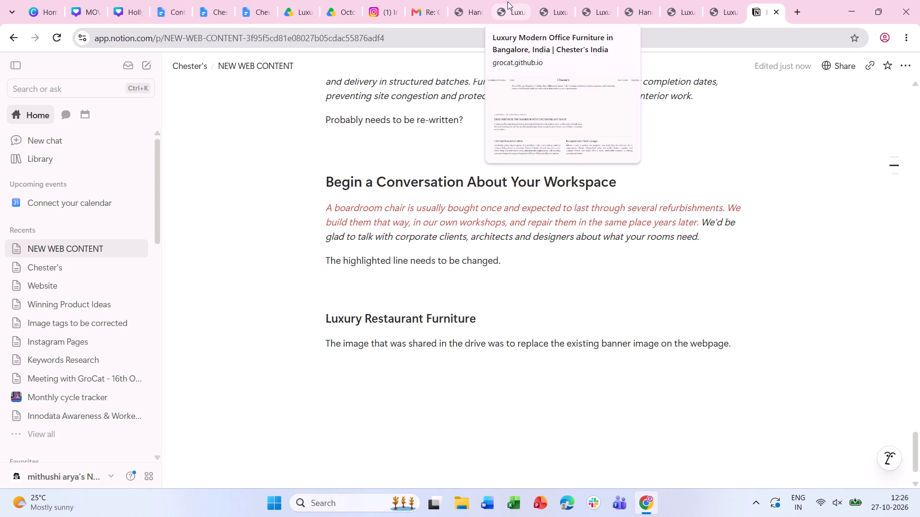
Look over the corporate office furniture page from the "Designed for the rooms where decisions are made" section onward.
click(507, 1)
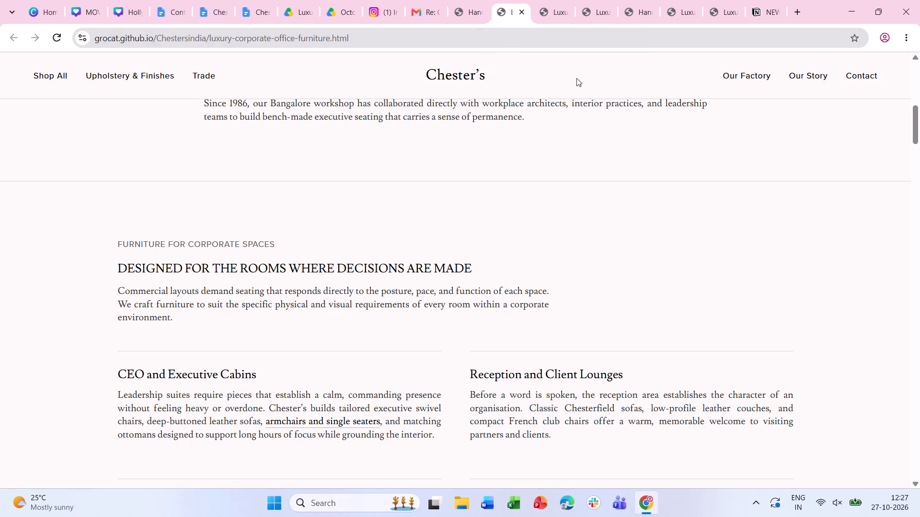
scroll(846, 256, down, 6)
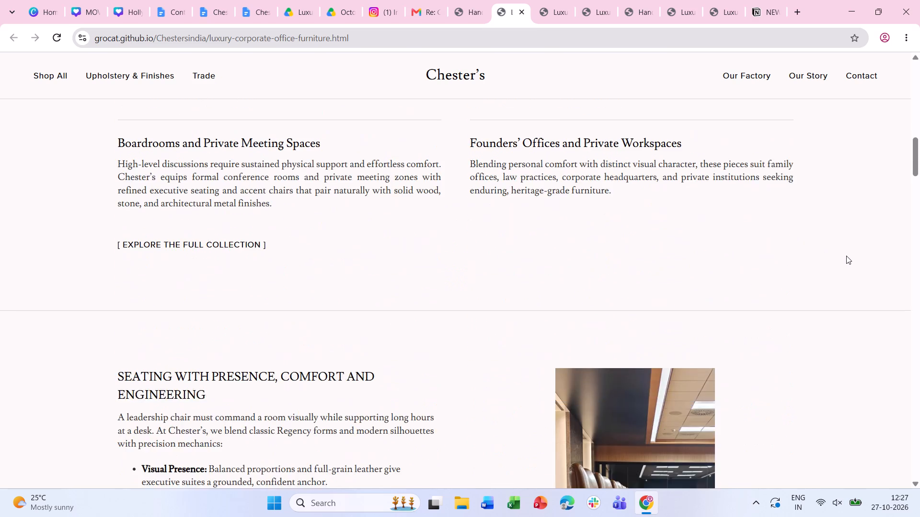
Look over the corporate office furniture page from "Seating with Presence, Comfort and Engineering" through the FAQs to the footer, and return to the top.
scroll(846, 256, down, 17)
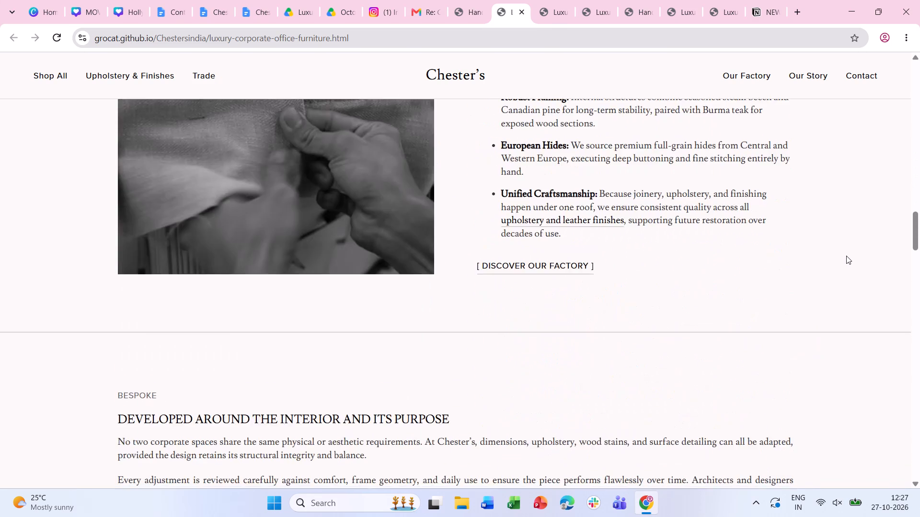
scroll(846, 256, down, 17)
scroll(846, 256, down, 7)
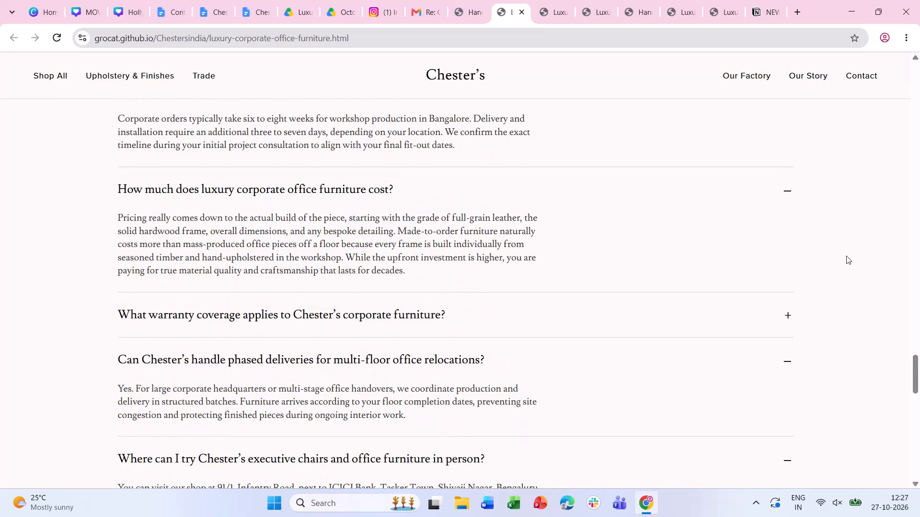
scroll(846, 256, down, 14)
scroll(828, 343, up, 4)
click(841, 279)
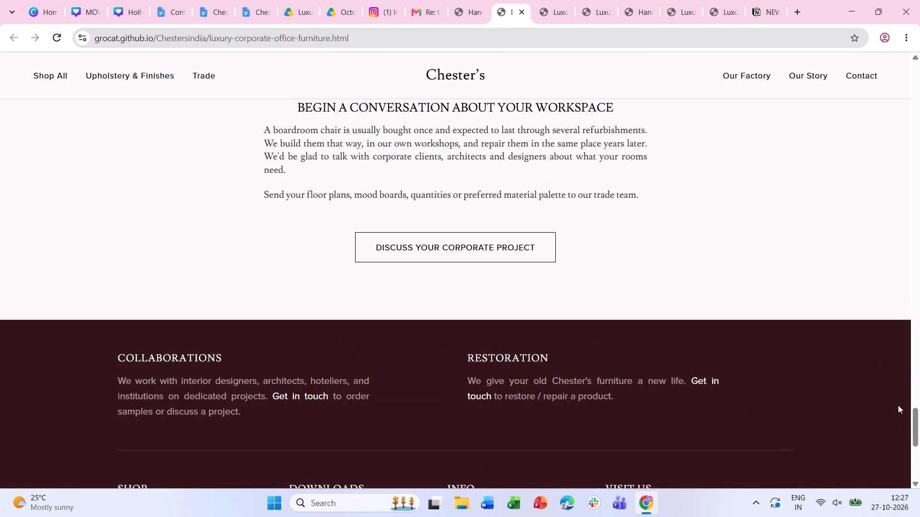
drag(917, 440, 919, 26)
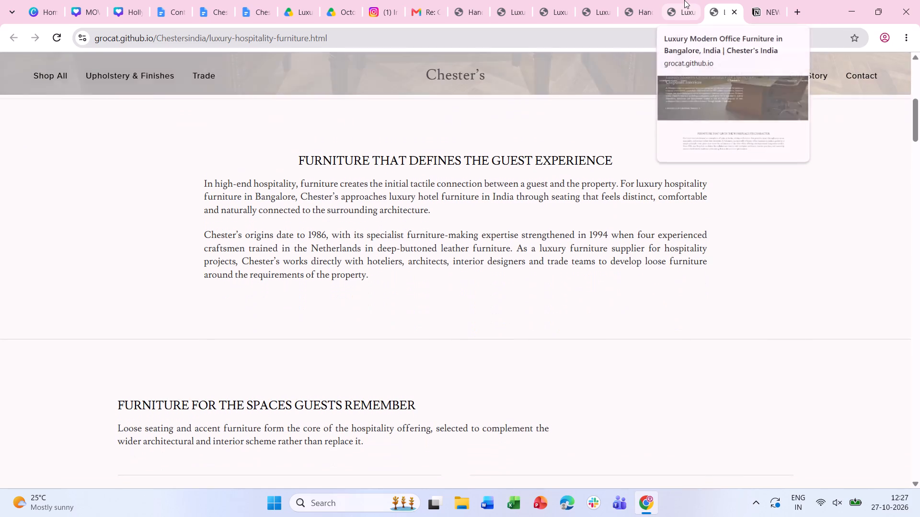
scroll(670, 321, up, 6)
click(681, 0)
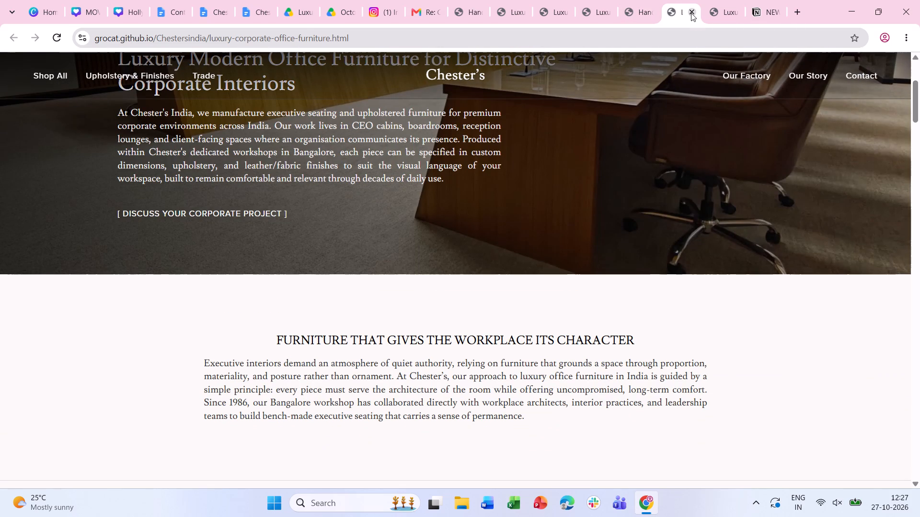
click(691, 13)
Examine the image in "Made with the Detail a Project Demands" on the interior designers and architects page against the email's image requirement.
click(650, 1)
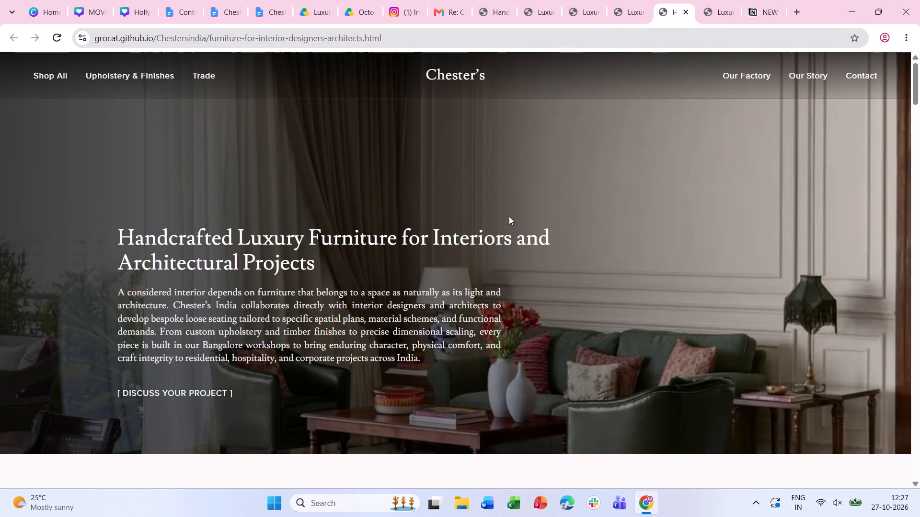
click(540, 0)
click(449, 0)
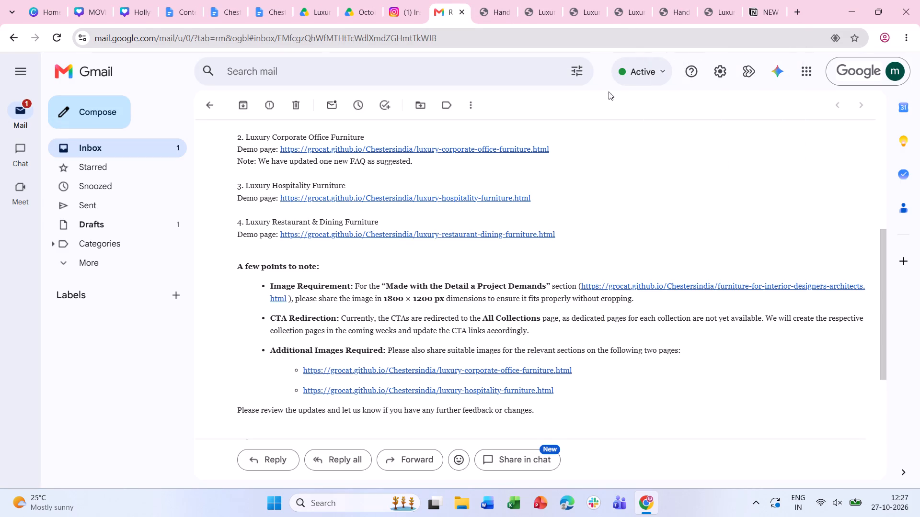
click(629, 0)
click(663, 0)
scroll(649, 308, down, 5)
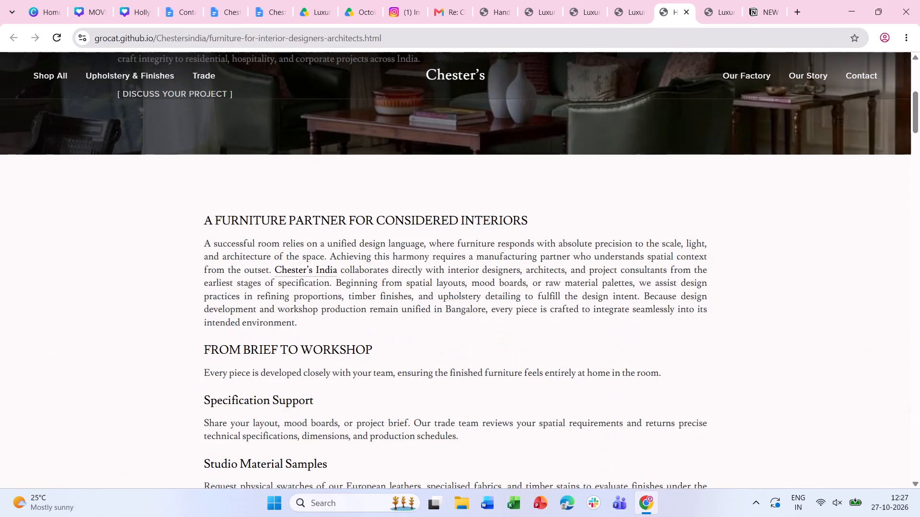
scroll(649, 308, down, 10)
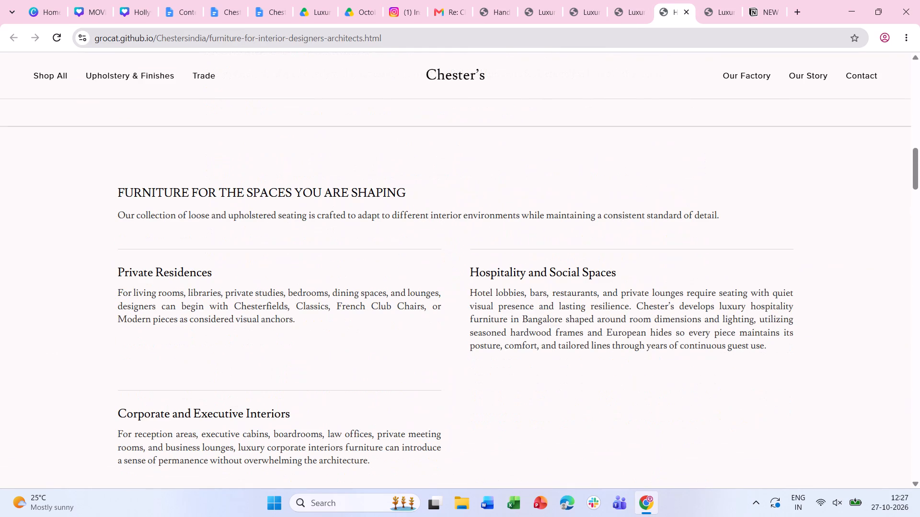
scroll(649, 308, down, 15)
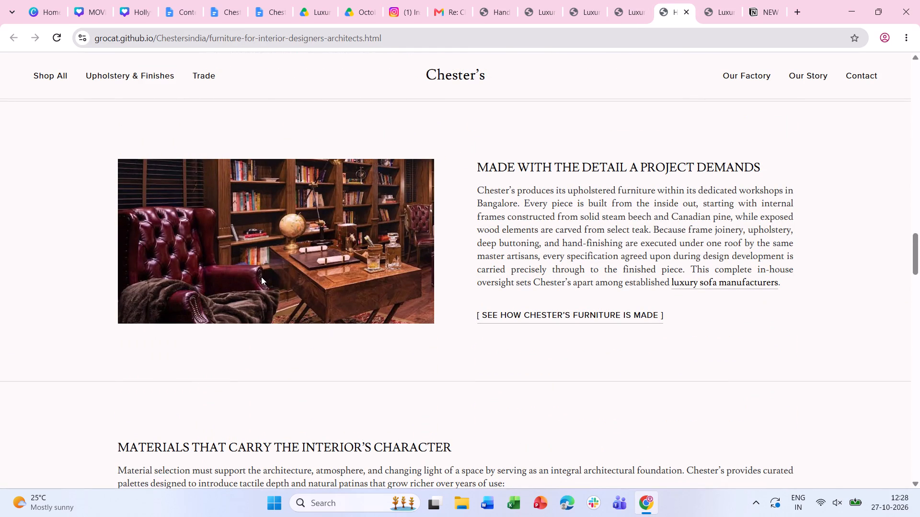
click(438, 0)
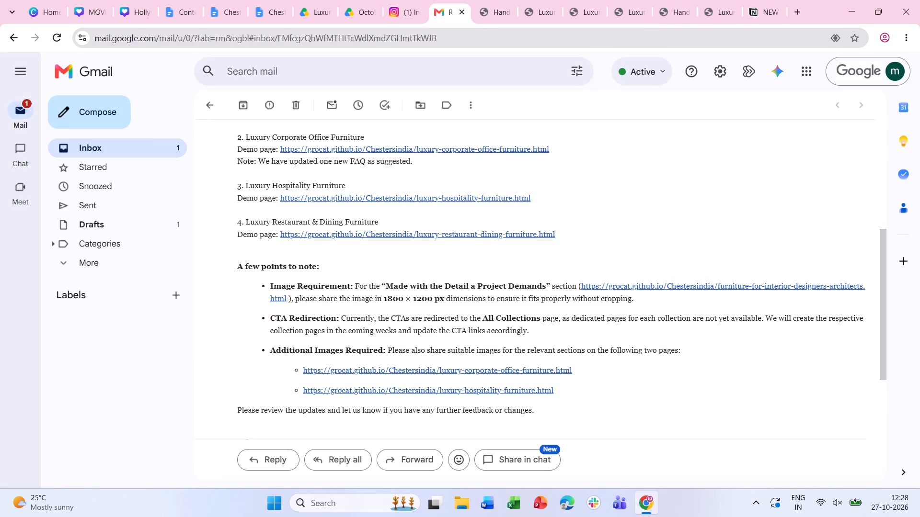
Open "interior designers and architects chesters 2.jpg" from the interior designers and architects folder within the shared "Project Images for Grocat" Drive folder.
click(327, 0)
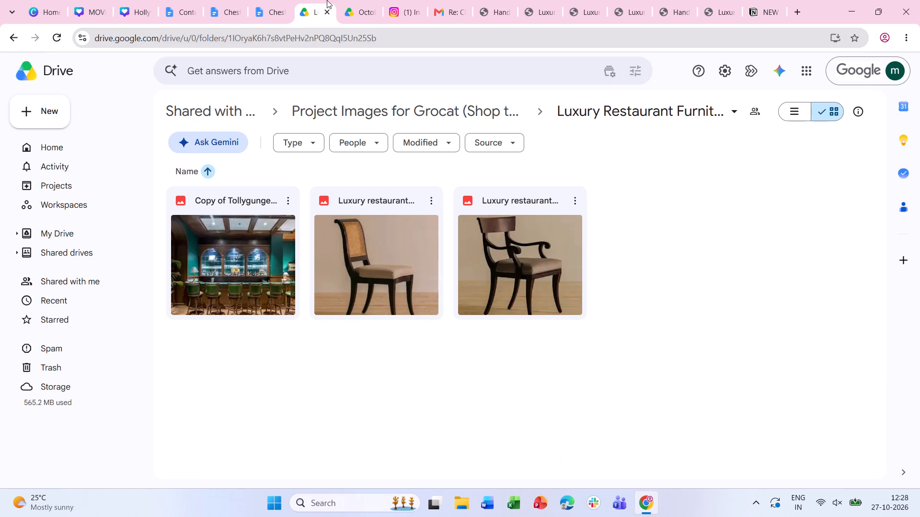
click(395, 113)
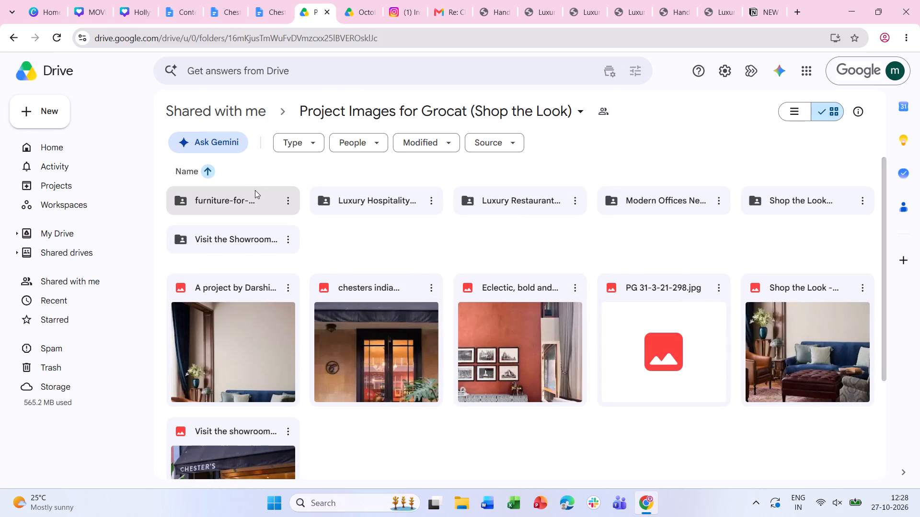
double_click(241, 200)
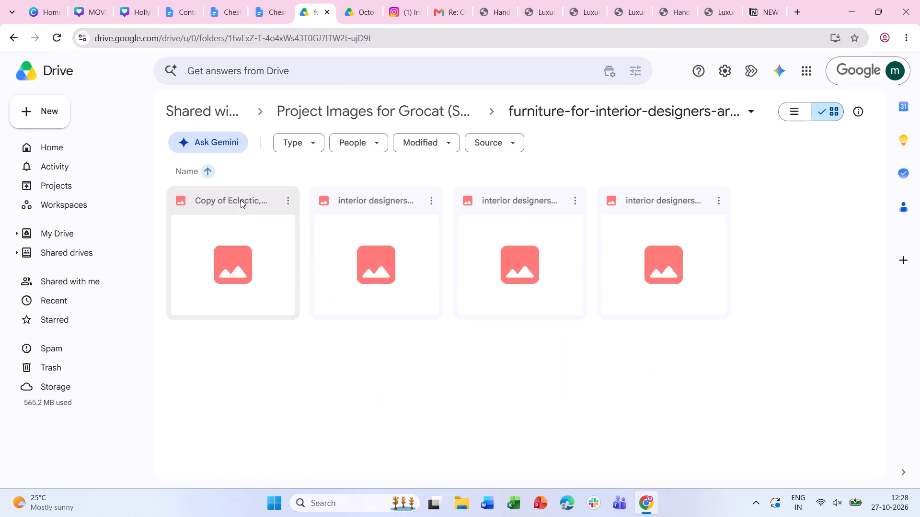
double_click(325, 284)
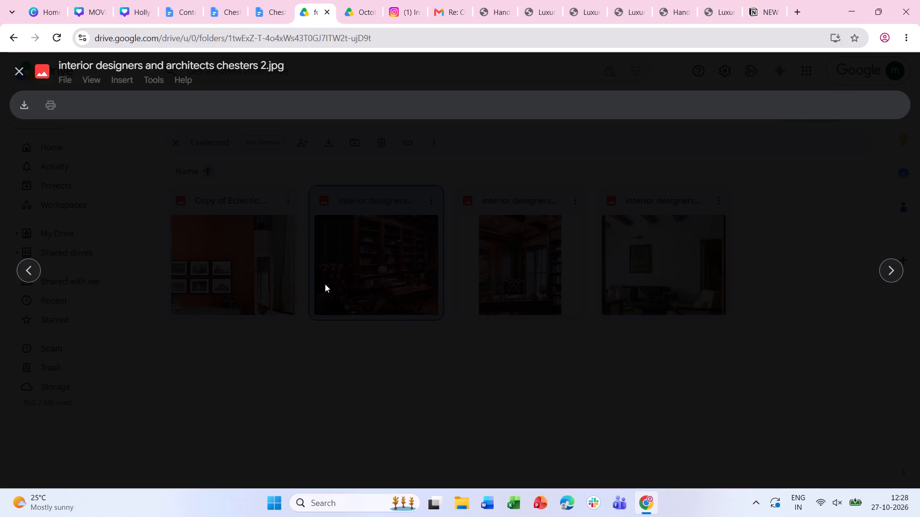
click(711, 260)
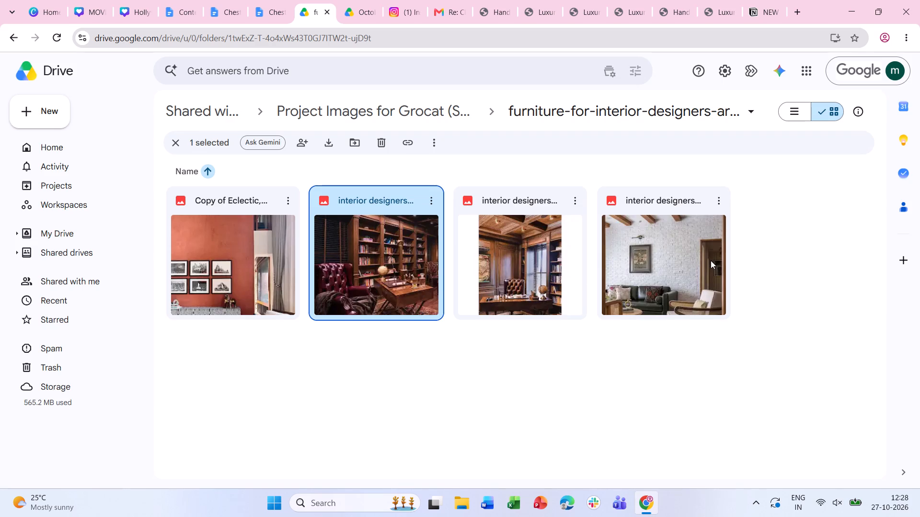
double_click(390, 258)
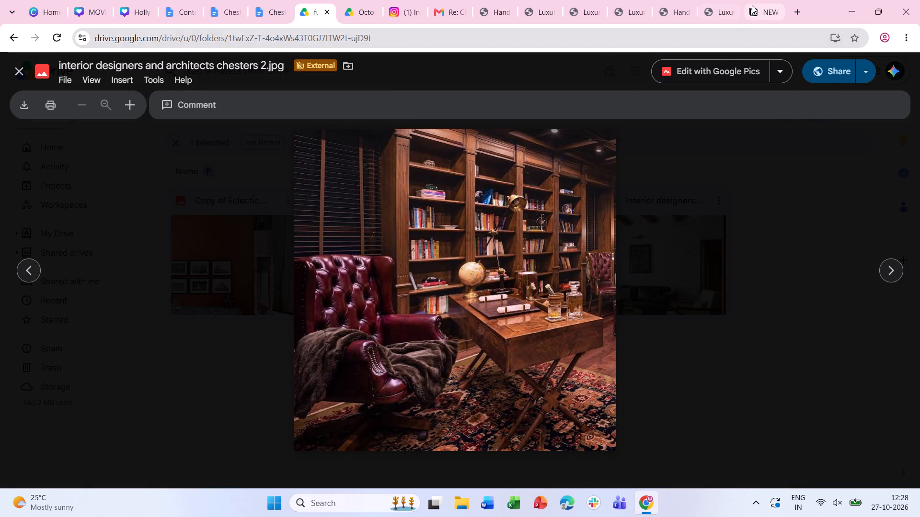
Compare the Drive photo with the demo page section and the email's image requirement, and download it.
click(665, 0)
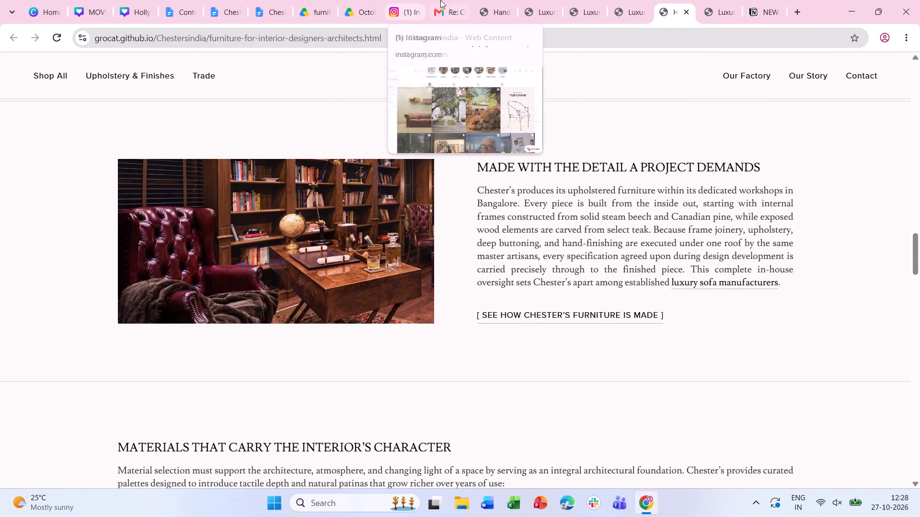
click(456, 0)
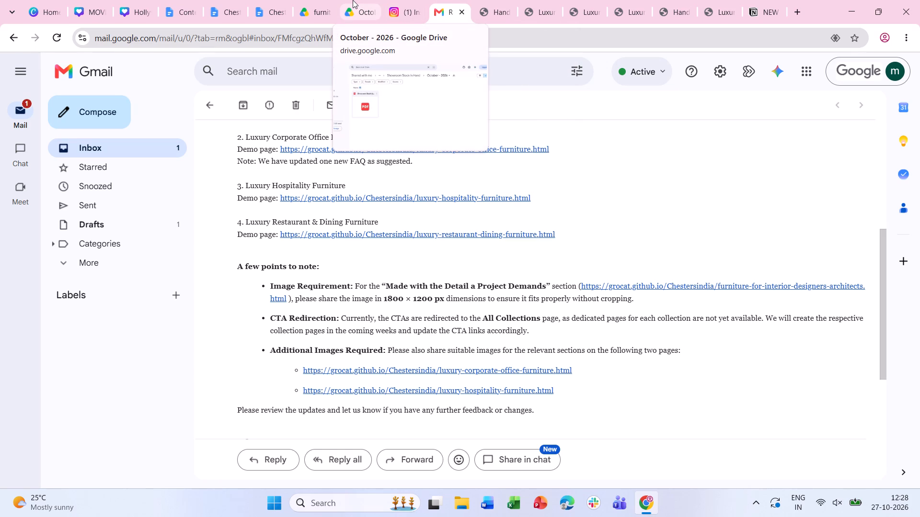
click(322, 0)
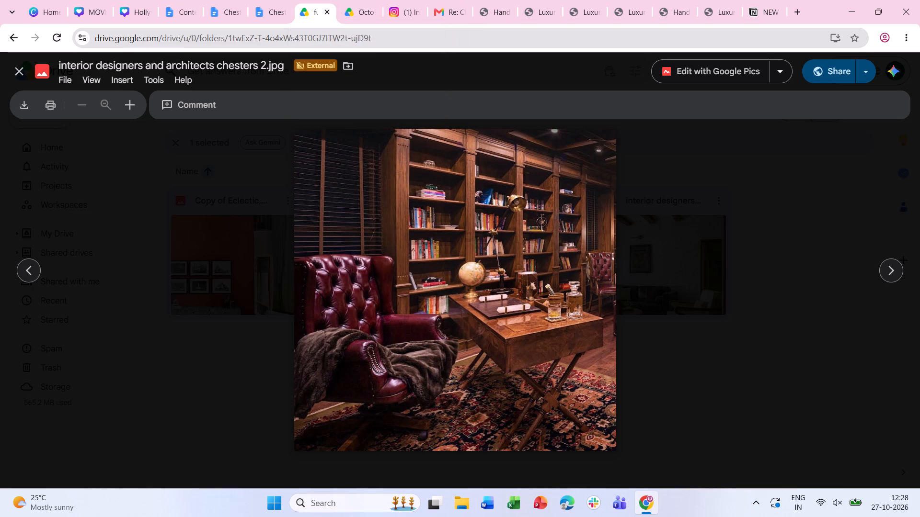
click(22, 107)
Open the downloaded "interior designers and architects chesters 2.jpg" in Adobe Express Photos without making it the default app.
click(464, 500)
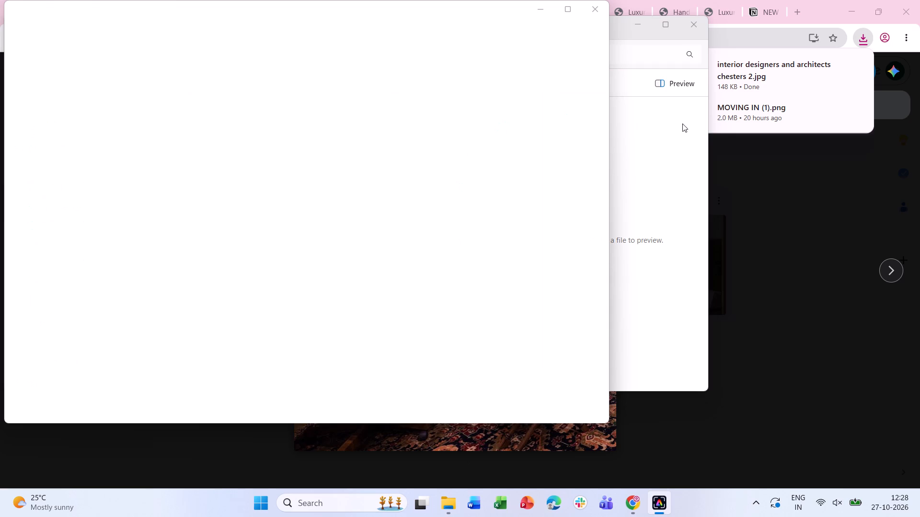
click(584, 74)
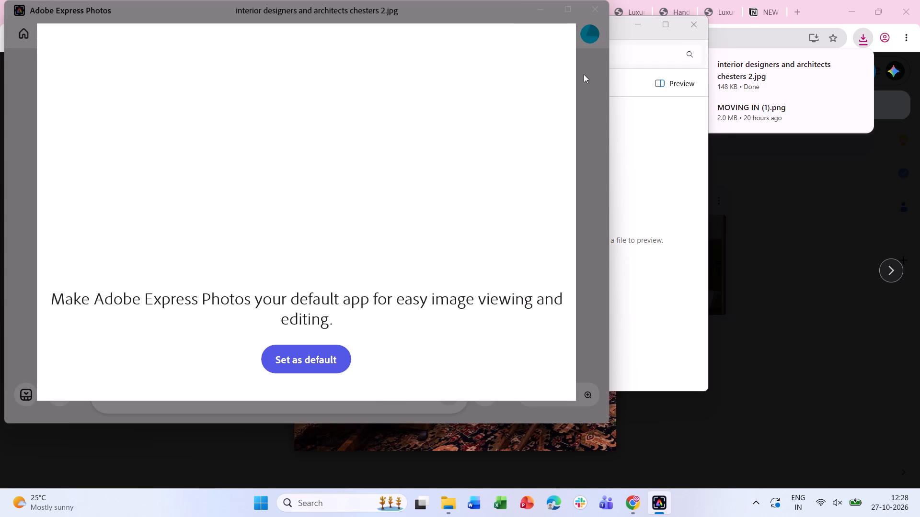
click(575, 26)
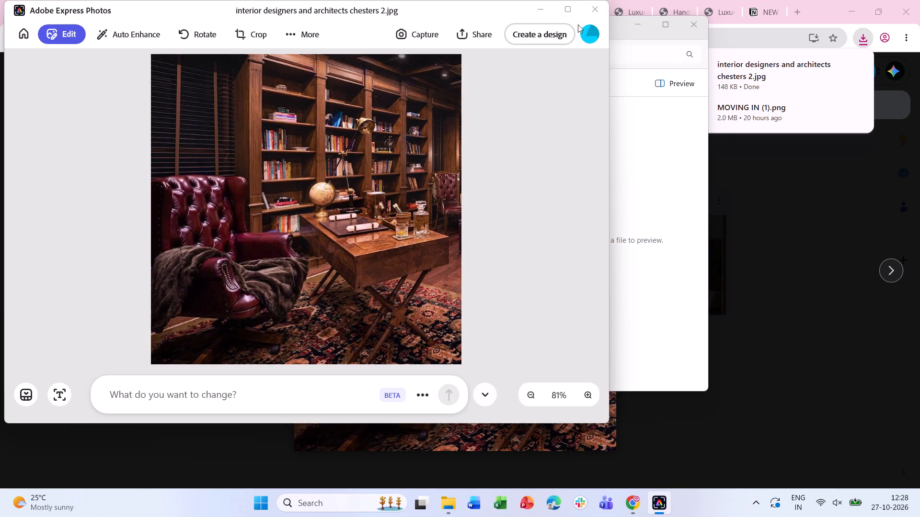
Bring up the additional image operations for the downloaded photo.
click(320, 37)
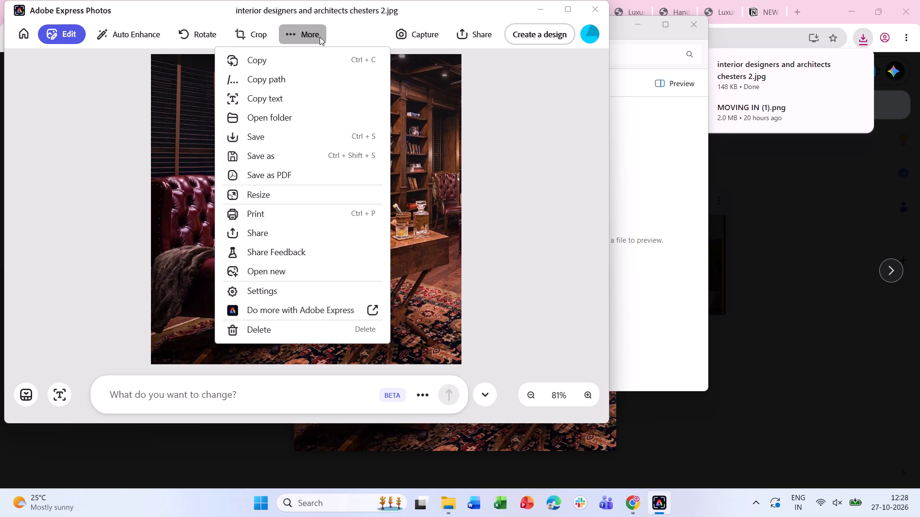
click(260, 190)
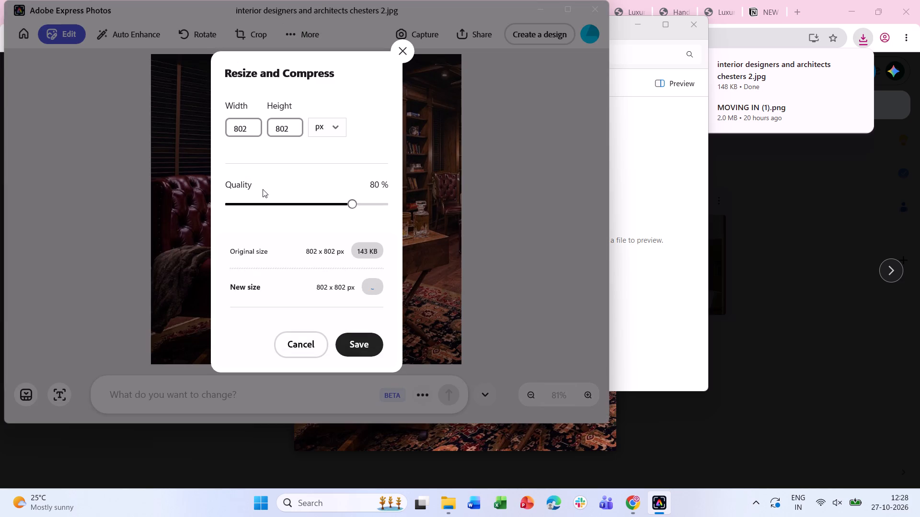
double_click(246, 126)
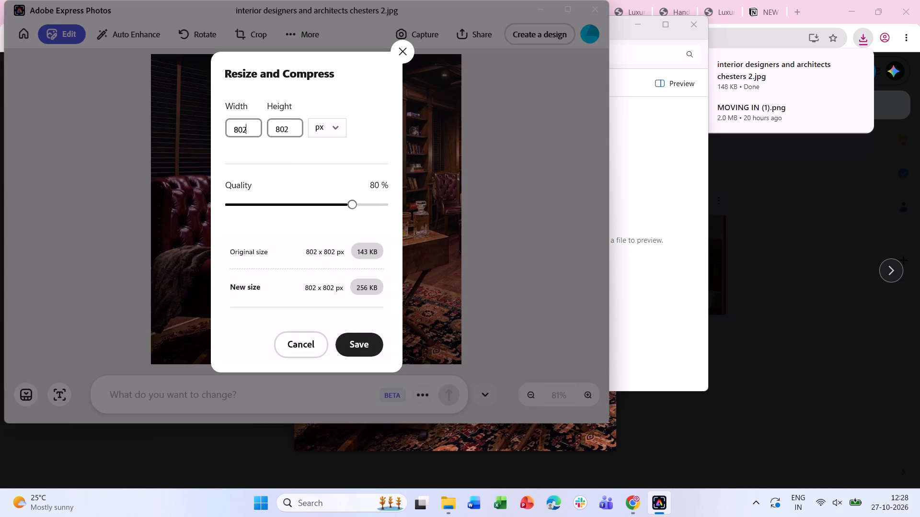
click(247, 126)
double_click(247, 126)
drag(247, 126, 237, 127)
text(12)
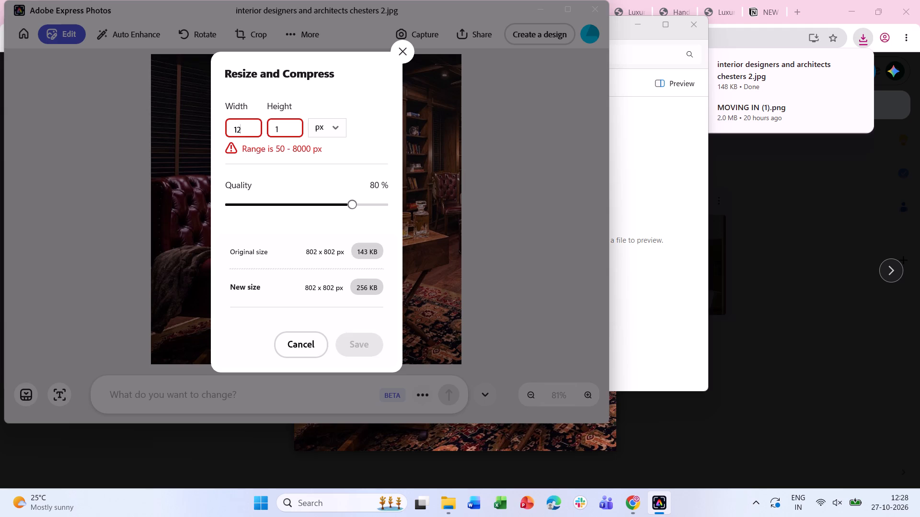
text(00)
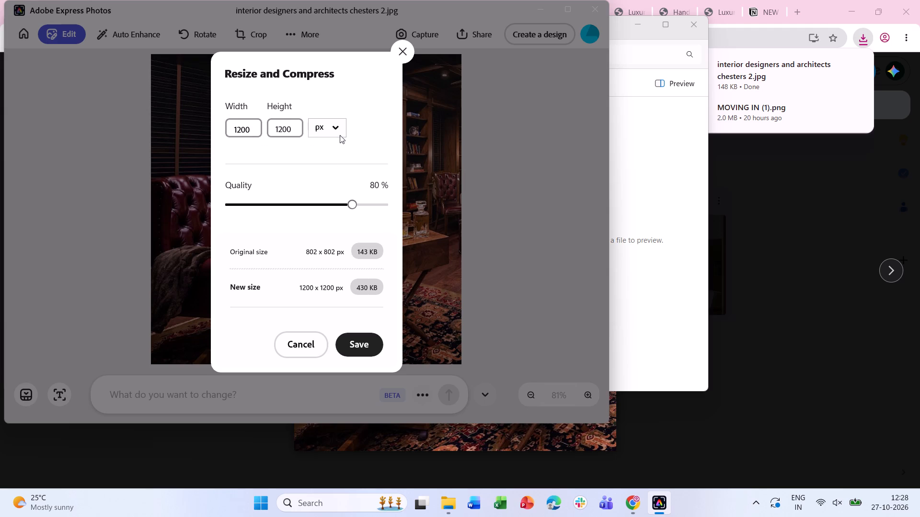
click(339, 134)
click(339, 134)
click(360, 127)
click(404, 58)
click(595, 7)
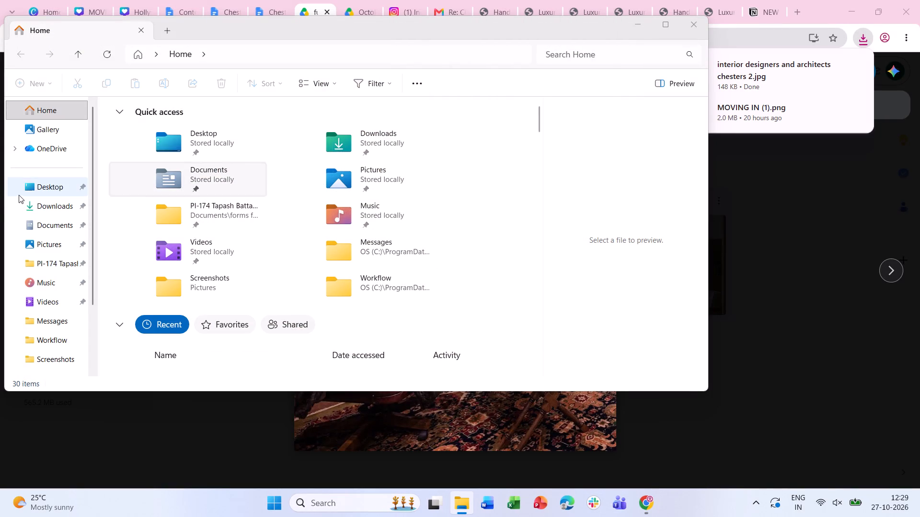
Check the pixel dimensions of the downloaded "interior designers and architects chesters 2" image in its file properties.
click(35, 203)
click(165, 169)
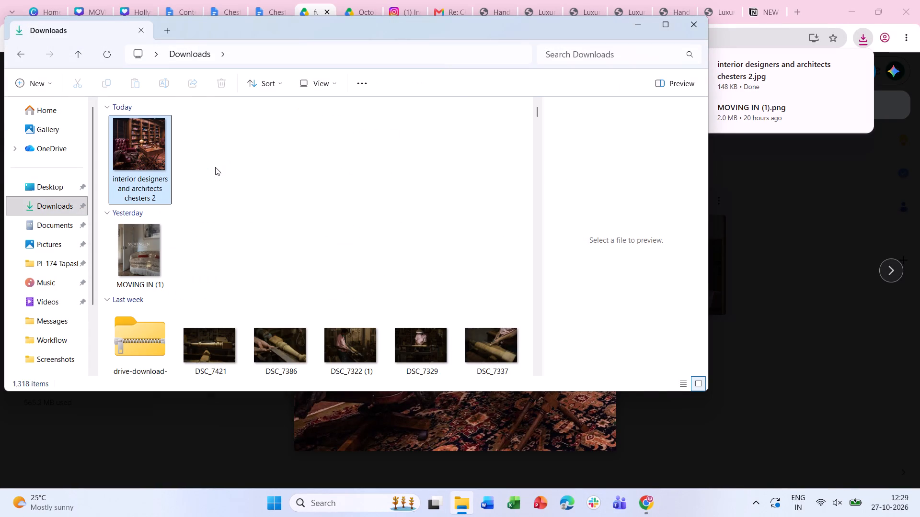
scroll(644, 326, down, 8)
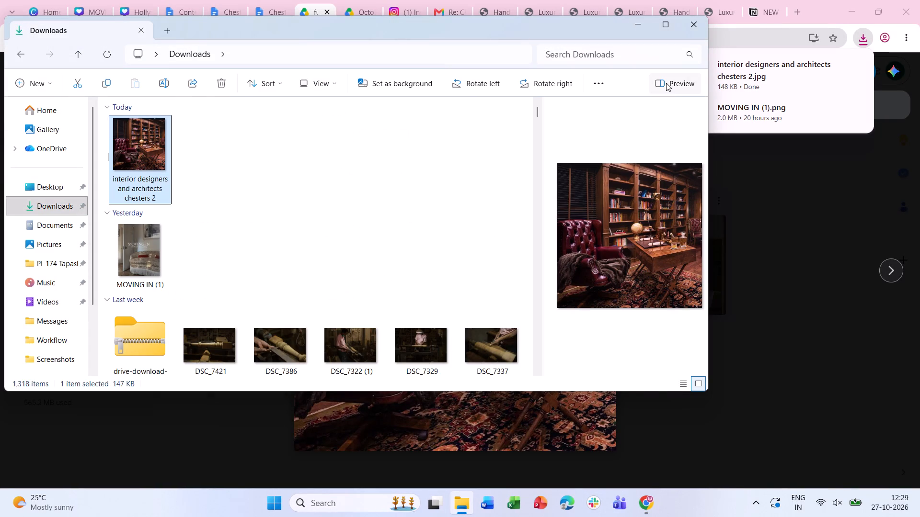
click(666, 83)
click(666, 83)
scroll(582, 210, down, 4)
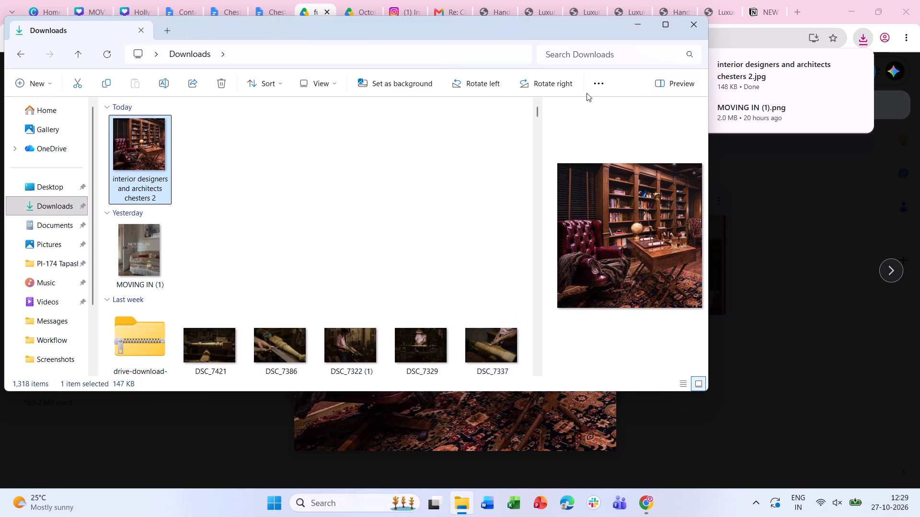
click(591, 87)
click(591, 87)
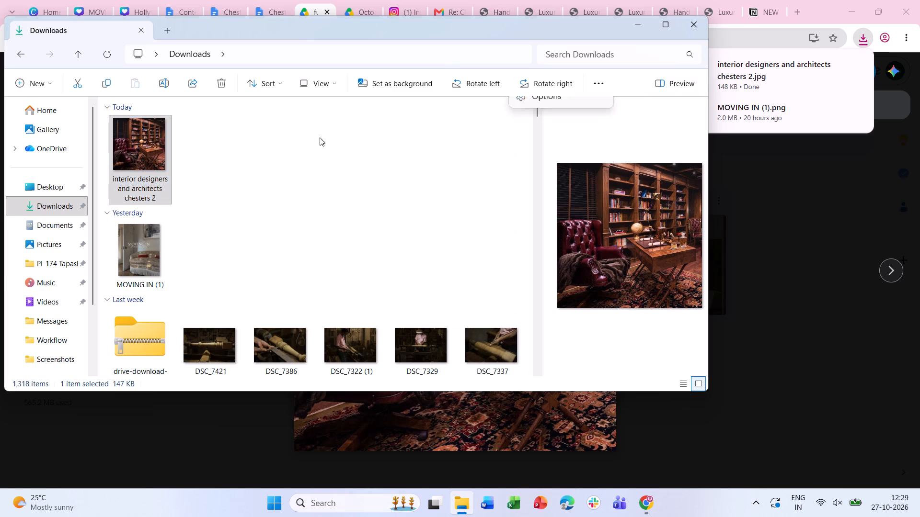
click(592, 88)
click(543, 240)
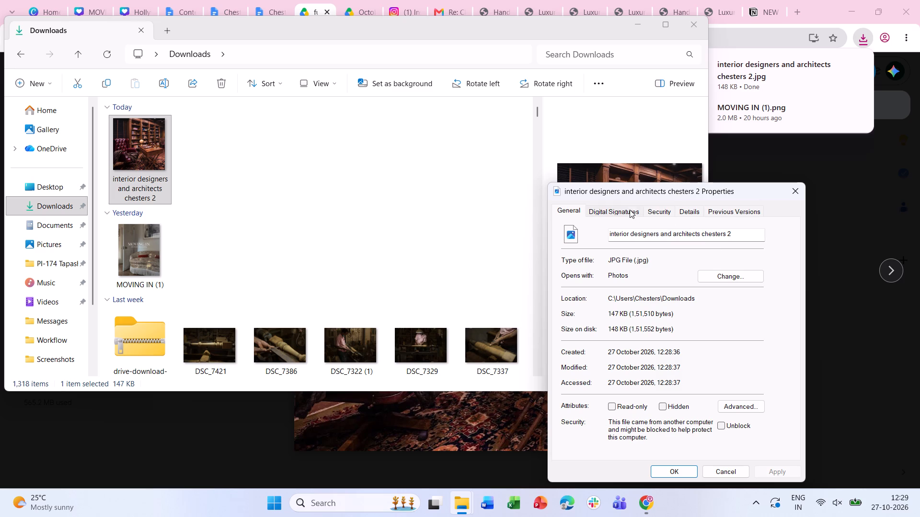
click(689, 206)
scroll(692, 339, down, 2)
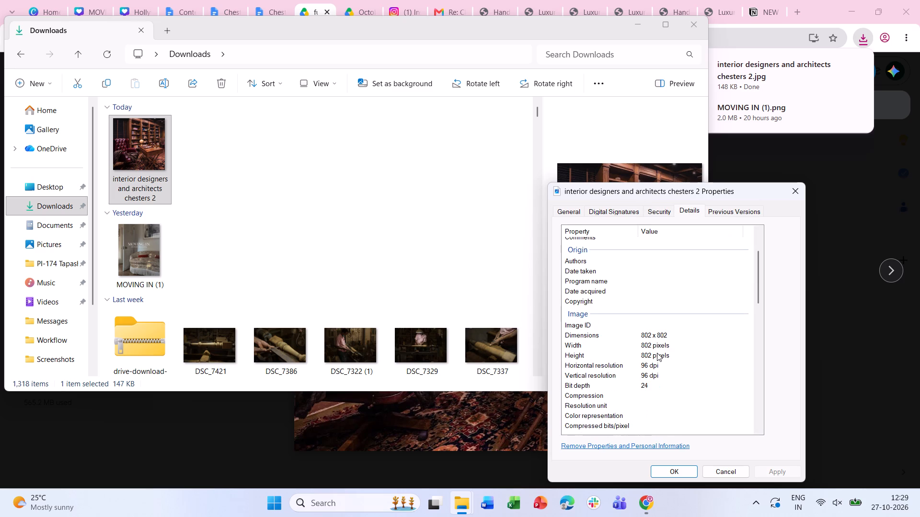
click(788, 193)
click(812, 212)
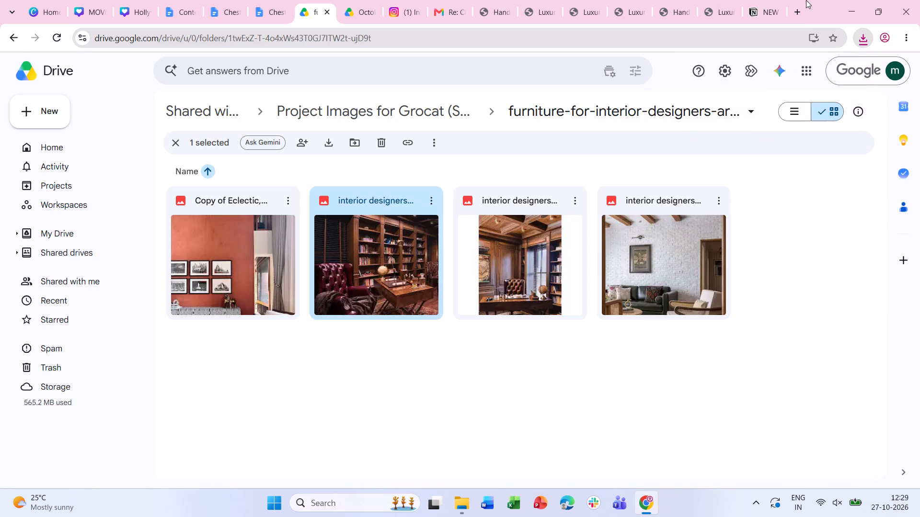
Search the web for "resize image online" and open Adobe Express's free image resizer page.
click(800, 3)
key(g)
key(Return)
text(resize image online)
key(Return)
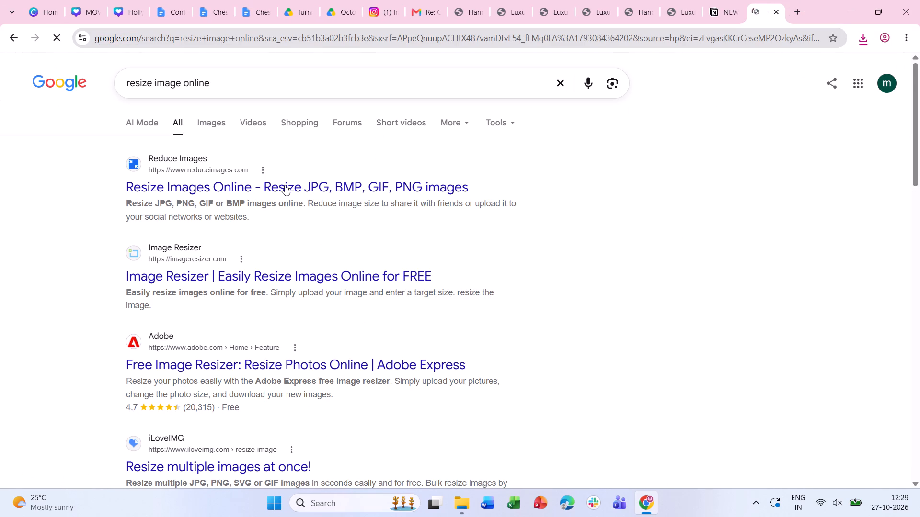
click(304, 370)
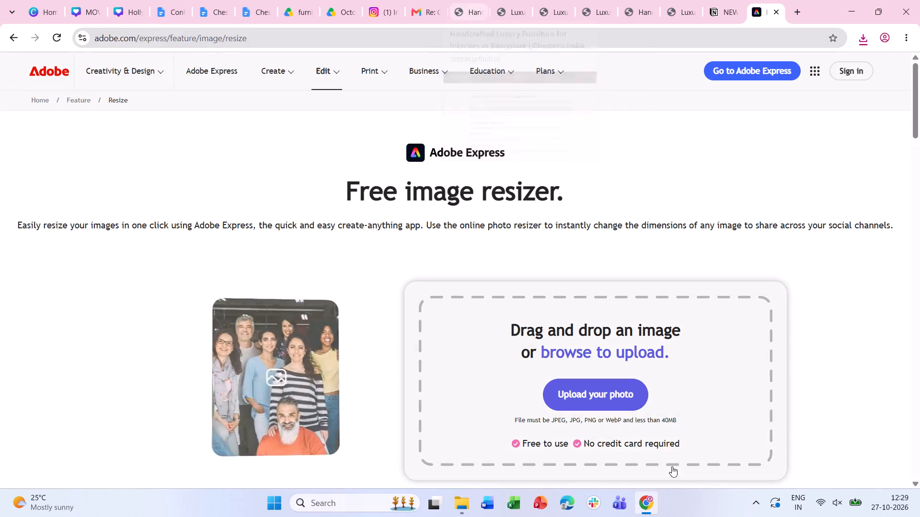
Upload the "interior designers and architects chesters 2" image from the Downloads folder to the online resizer.
click(460, 511)
drag(154, 163, 754, 442)
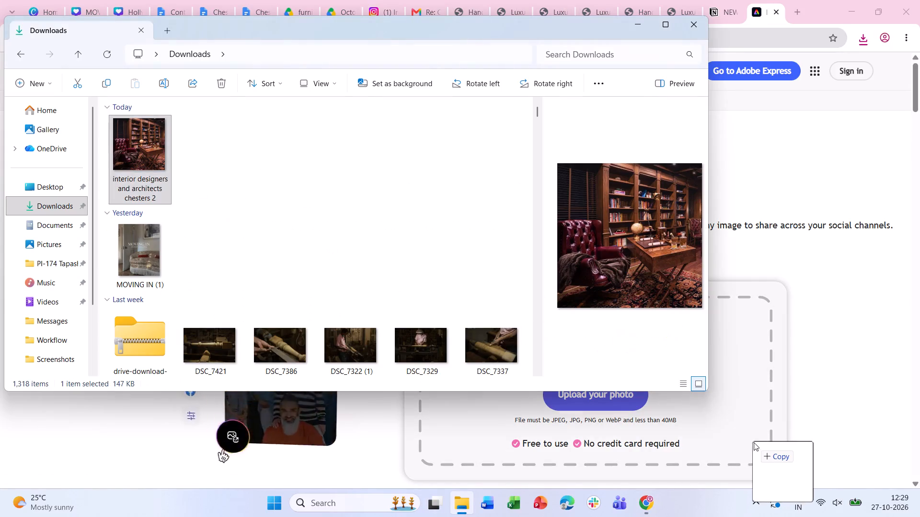
drag(754, 442, 735, 437)
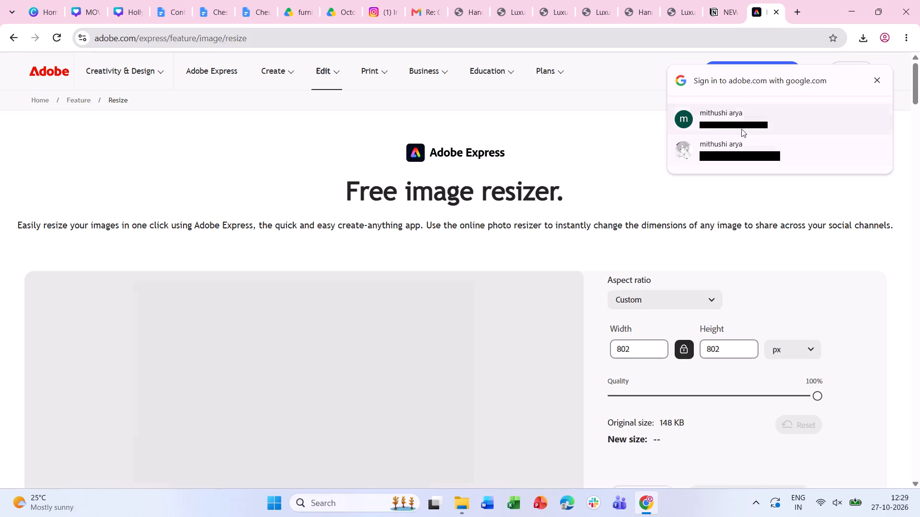
Unlock the aspect ratio and set the image size to 1200 px wide by 1800 px high.
click(679, 351)
double_click(633, 349)
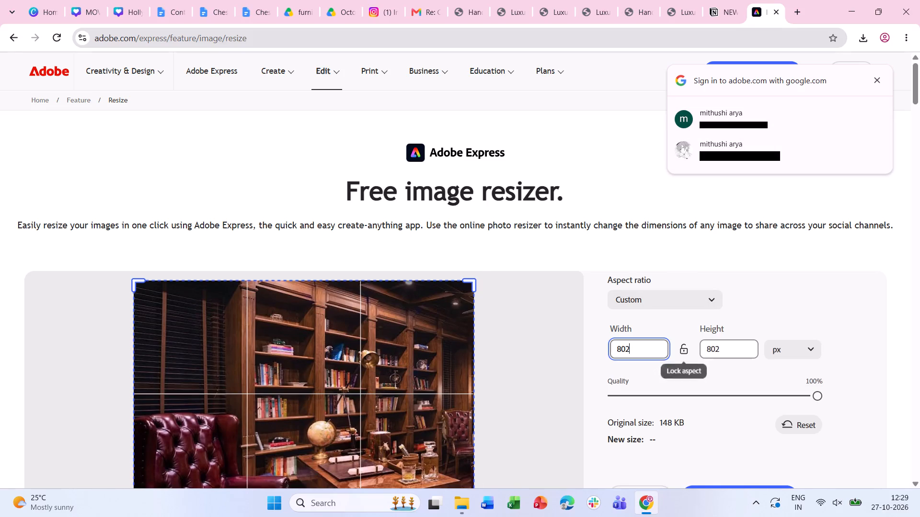
text(1200)
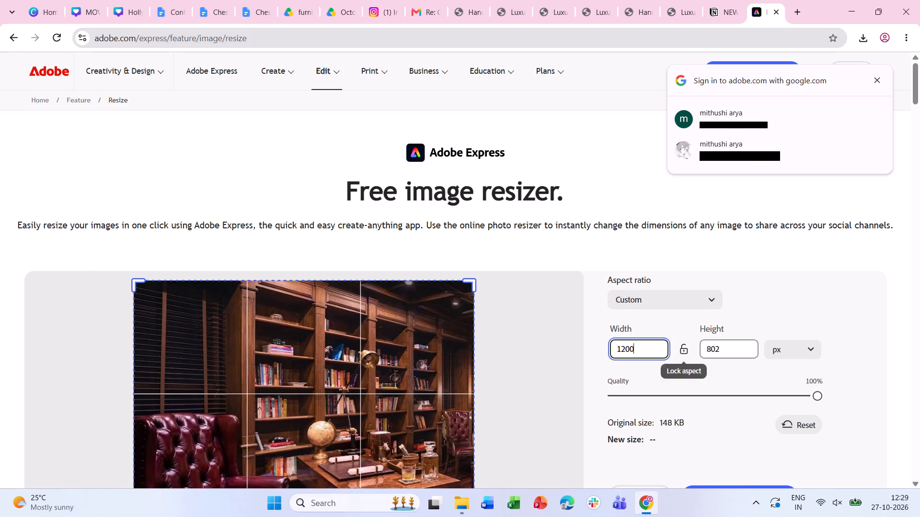
double_click(714, 347)
text(1800)
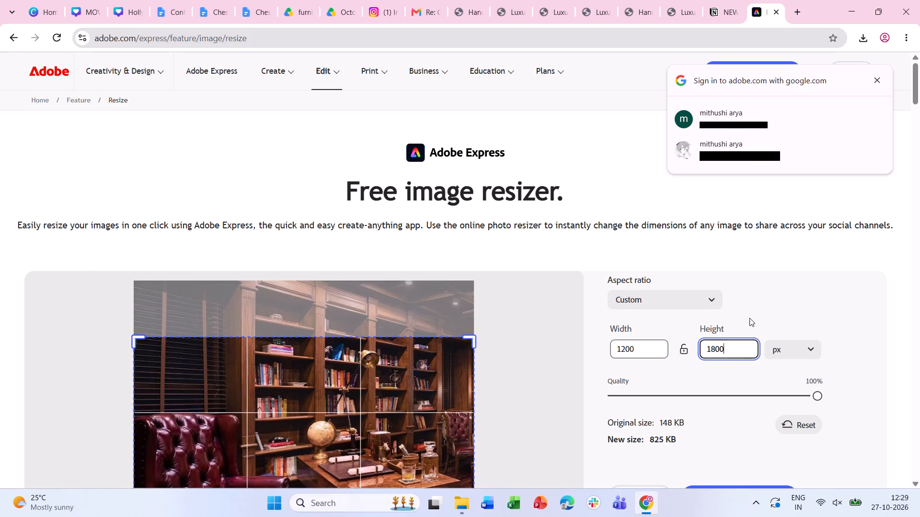
click(749, 318)
scroll(559, 315, down, 3)
scroll(552, 323, up, 1)
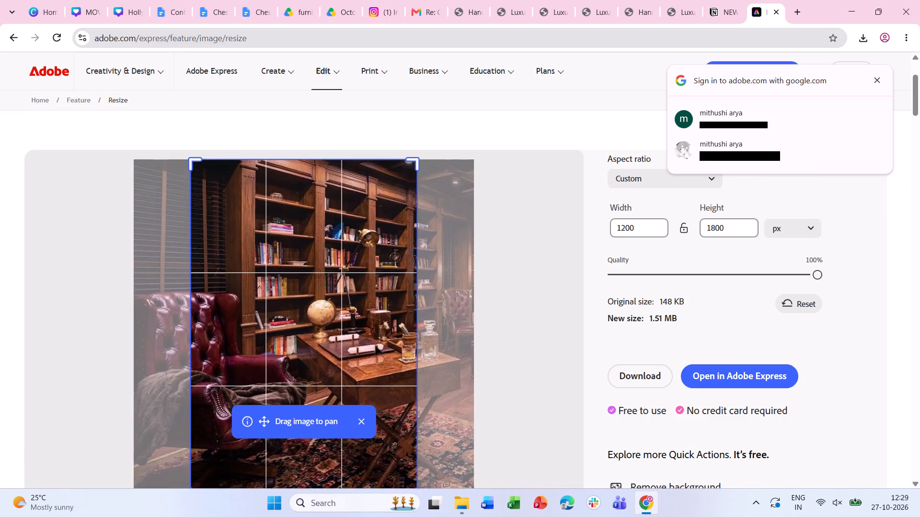
Move the crop area to the image's left side so that it takes in the red leather armchair.
drag(375, 346, 298, 345)
drag(312, 346, 381, 348)
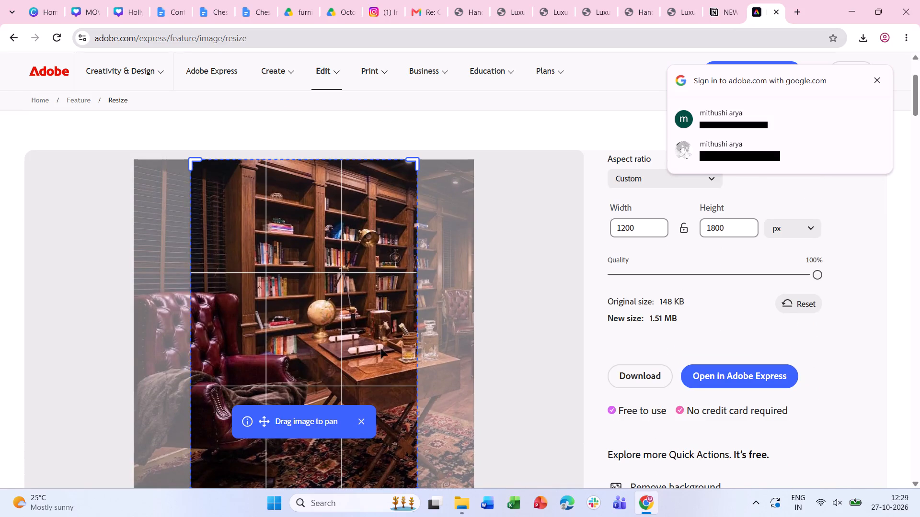
drag(381, 348, 380, 348)
drag(431, 354, 446, 354)
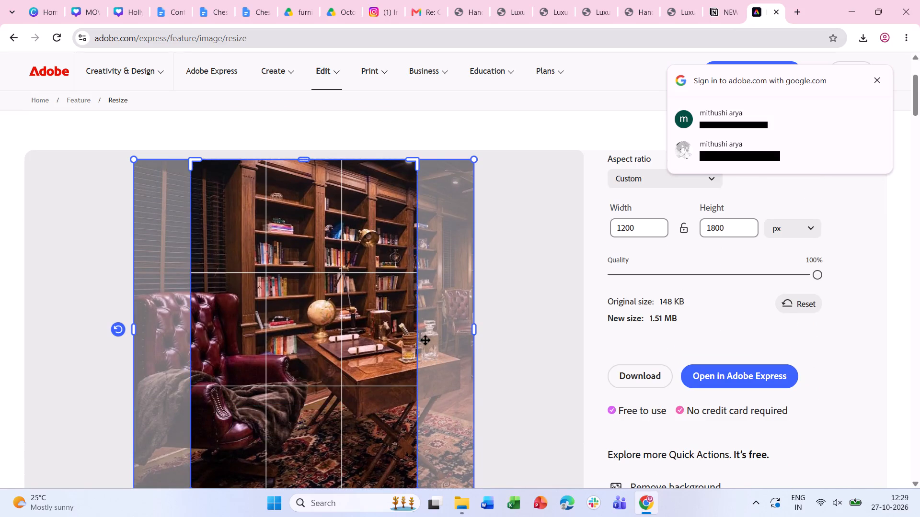
drag(425, 340, 369, 342)
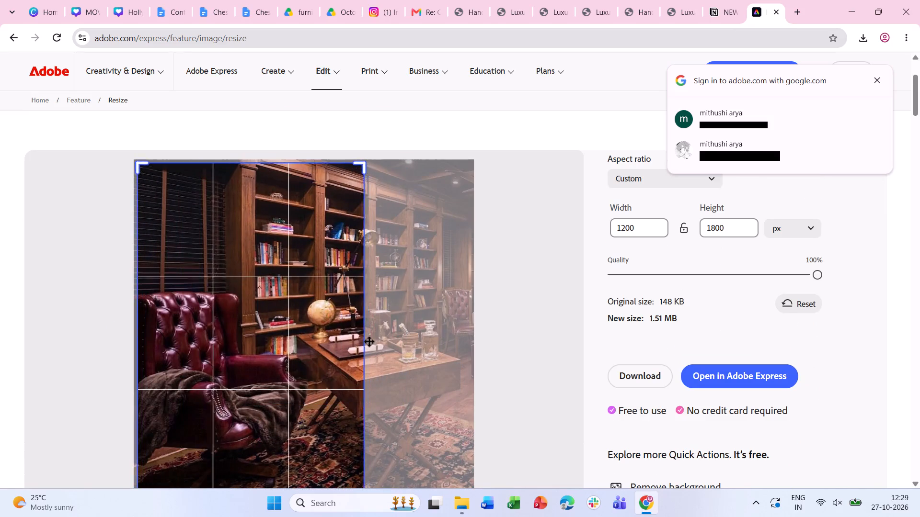
Fine-tune the crop area to align with the image's top edge, slightly in from its left edge, and apply the crop.
drag(369, 342, 368, 338)
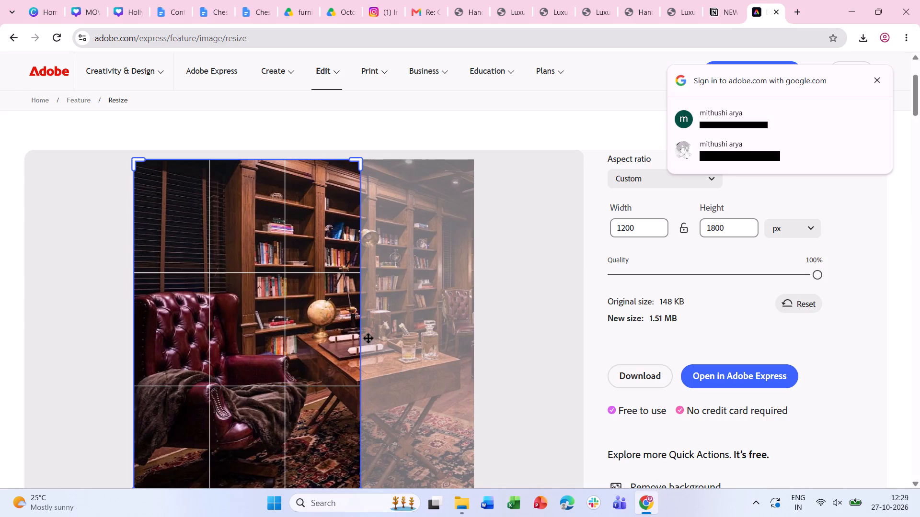
drag(368, 338, 374, 338)
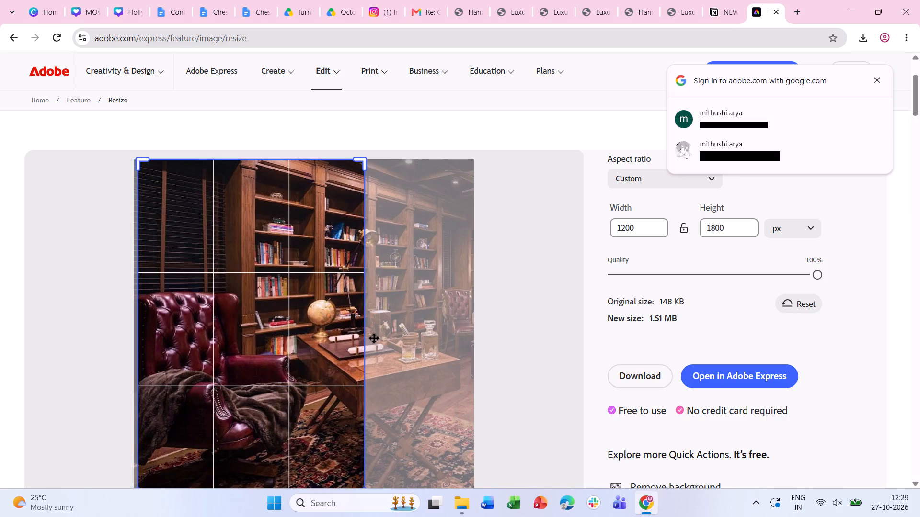
drag(374, 338, 376, 338)
click(548, 332)
Download the resized 1200 x 1800 px image from the online resizer.
scroll(548, 333, down, 1)
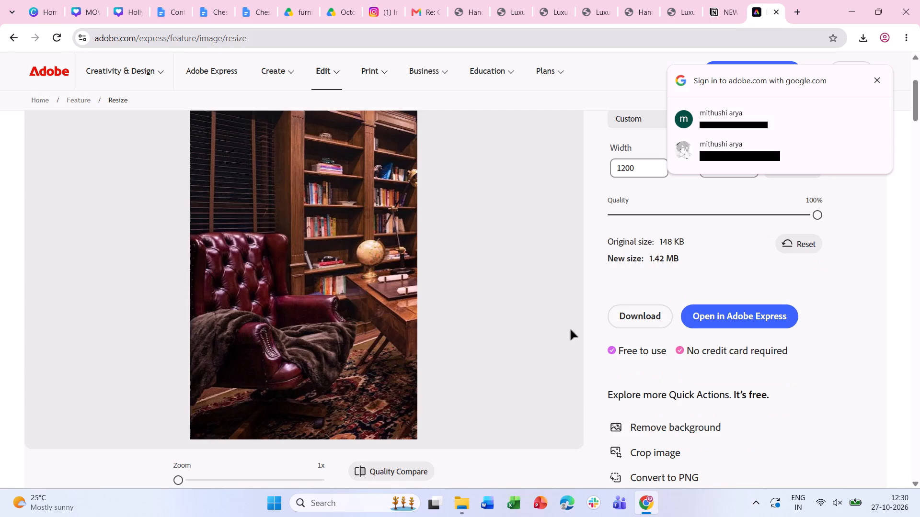
click(656, 322)
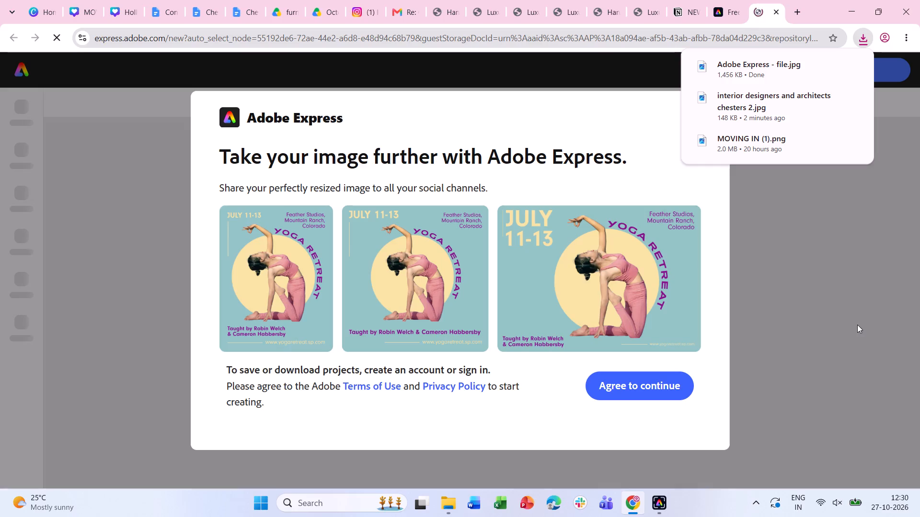
Dismiss the Google sign-in prompt and agree to Adobe Express's terms to open the resized image in the editor.
click(857, 325)
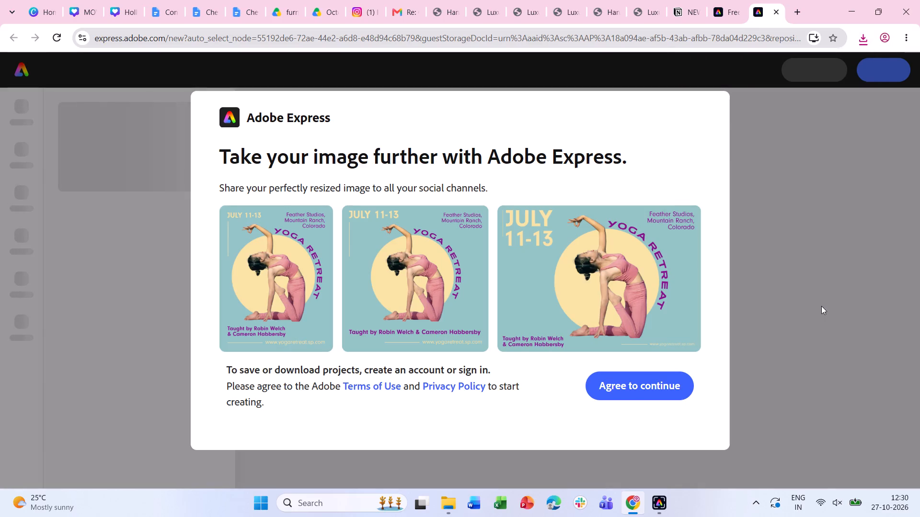
click(821, 306)
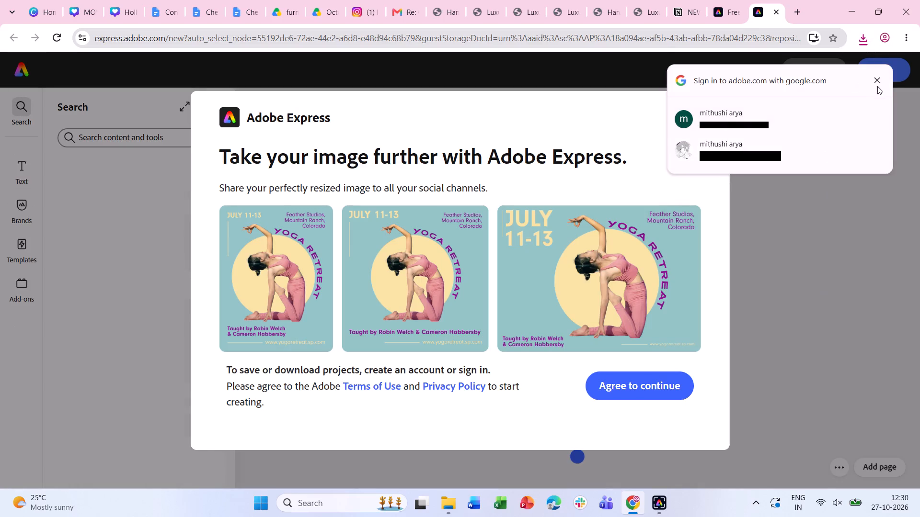
click(877, 85)
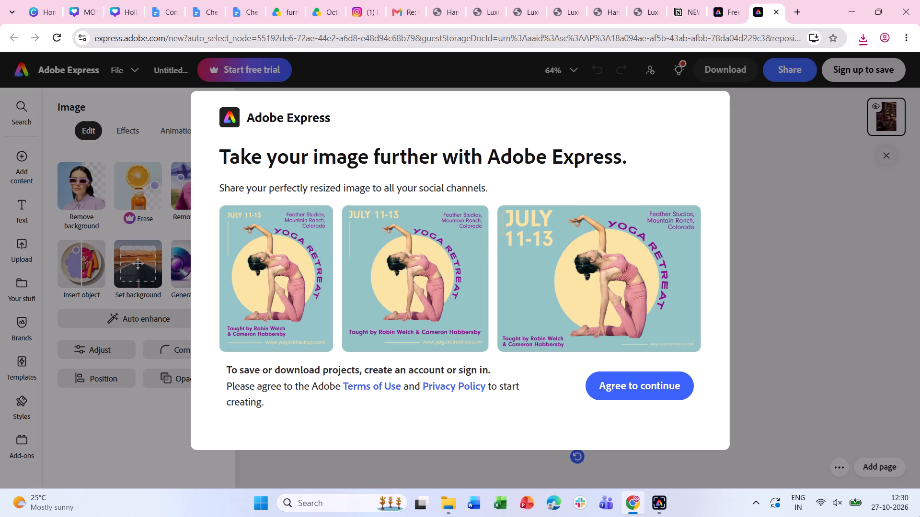
click(663, 376)
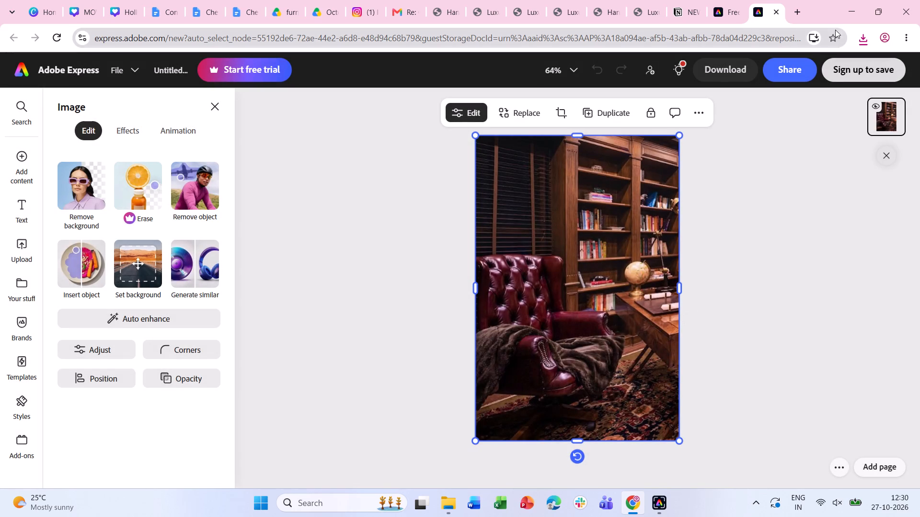
Try to download the image from the editor as a Transparent PNG, proceeding with the sign-in request.
click(707, 66)
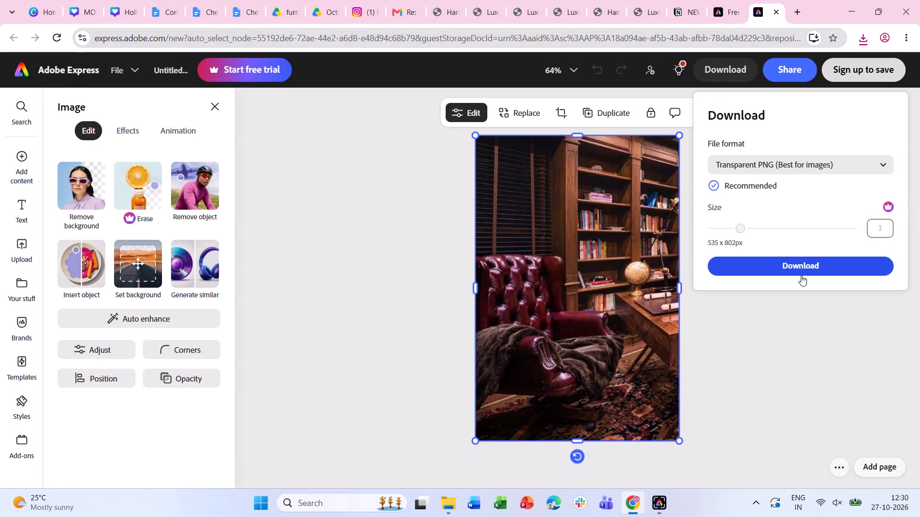
click(804, 271)
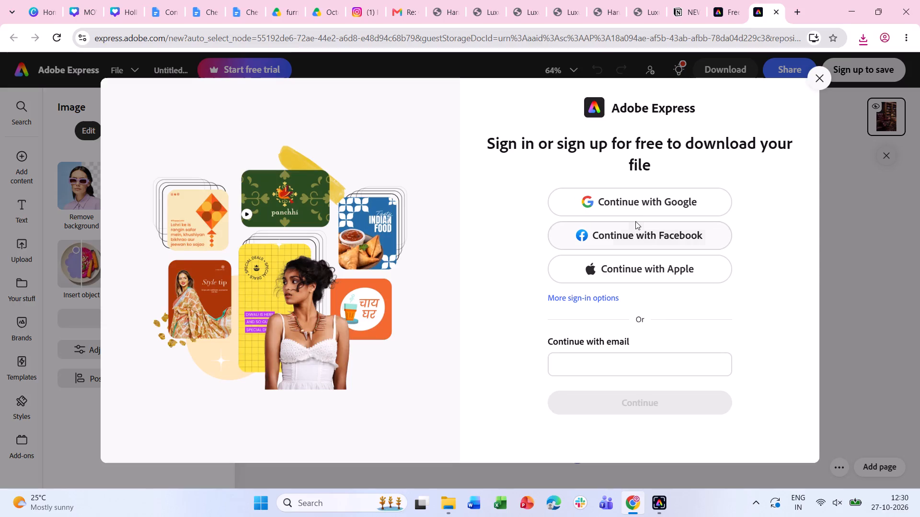
click(635, 221)
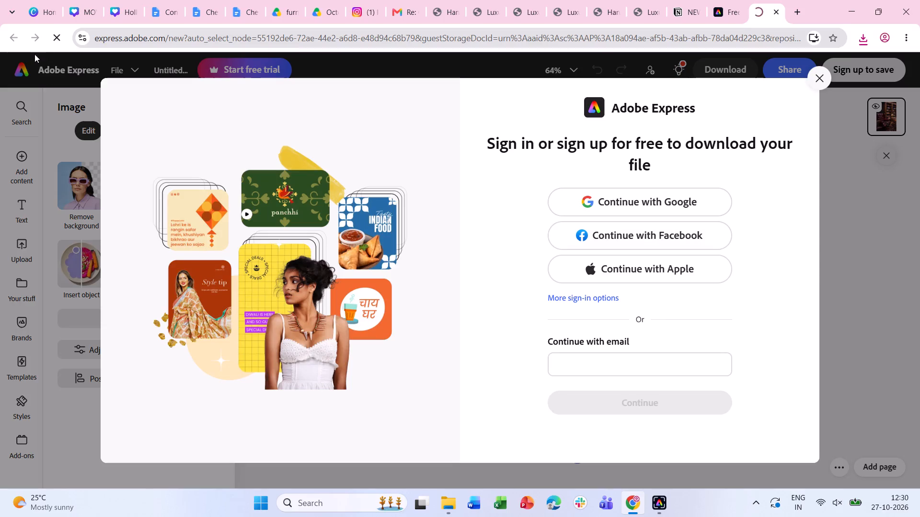
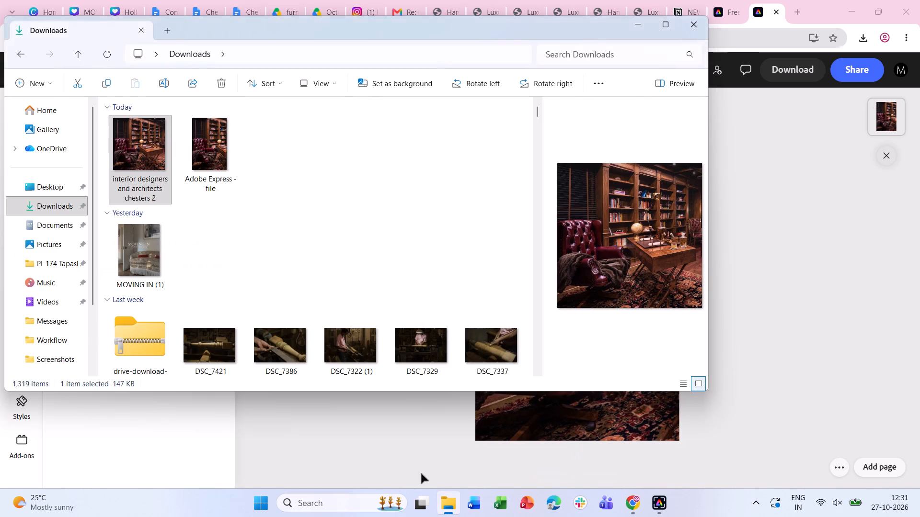
Delete the original "interior designers and architects chesters 2" image from the Downloads folder, keeping the Adobe Express file.
click(207, 143)
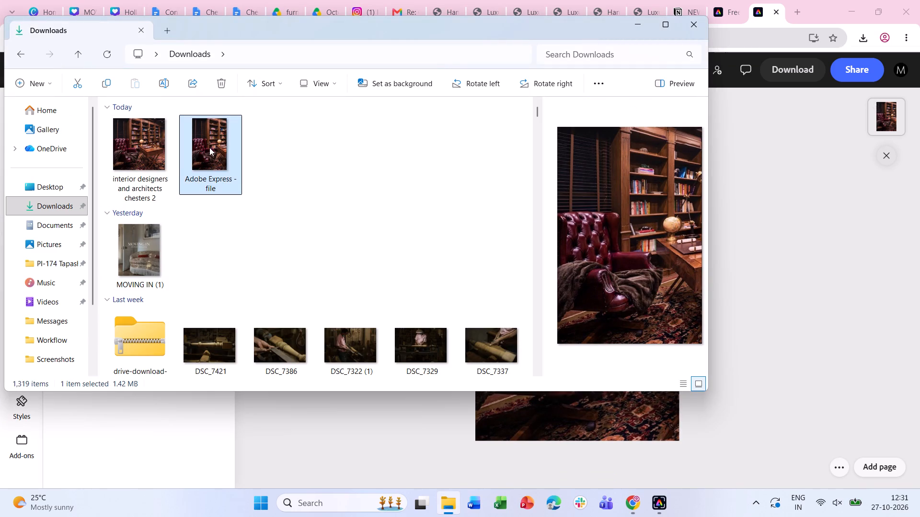
click(157, 191)
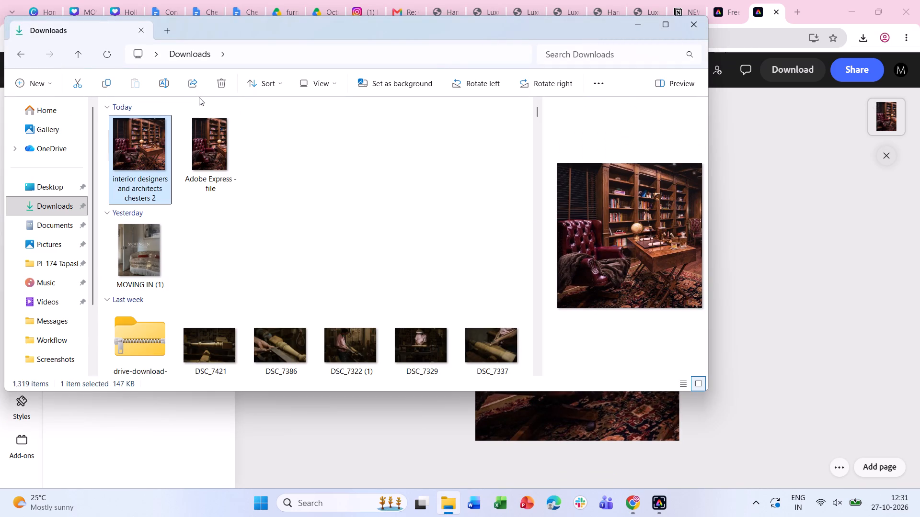
click(227, 80)
Rename the downloaded Adobe Express file as furniture-for-interior-designers-architects, copying the name from the matching Google Drive folder.
right_click(131, 167)
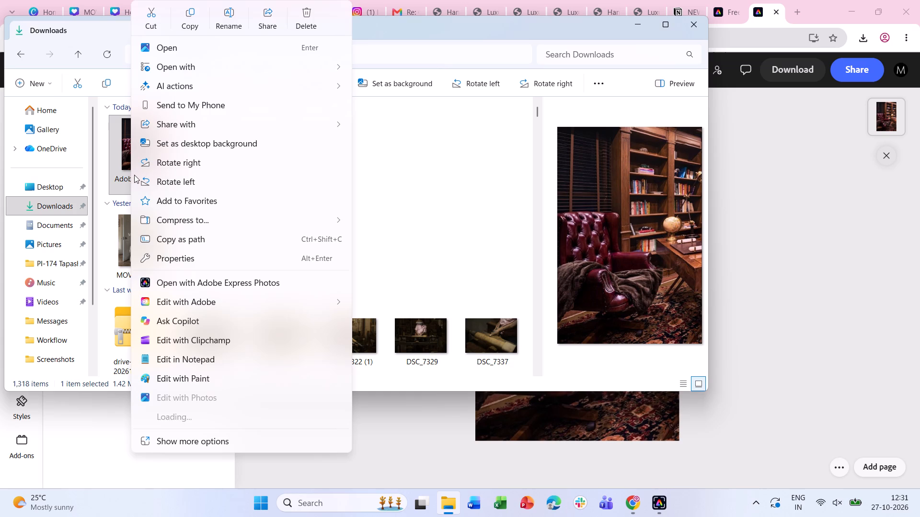
click(729, 169)
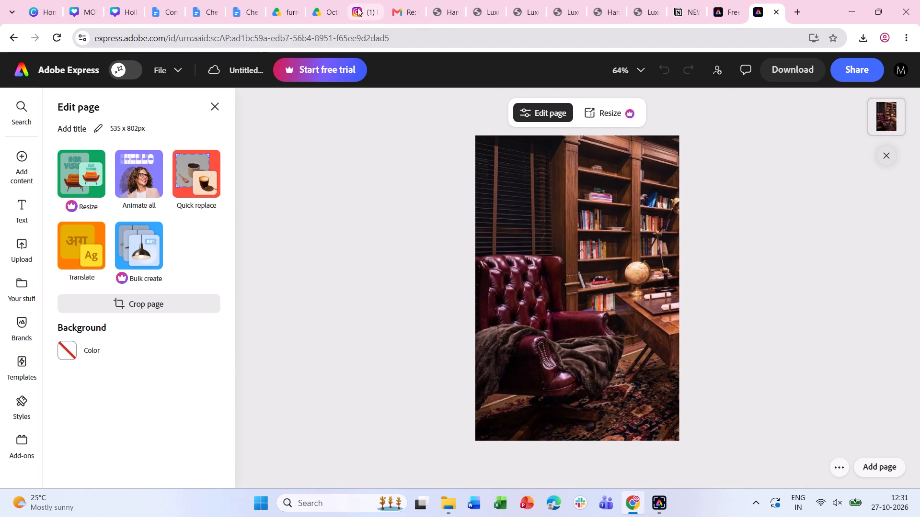
click(294, 3)
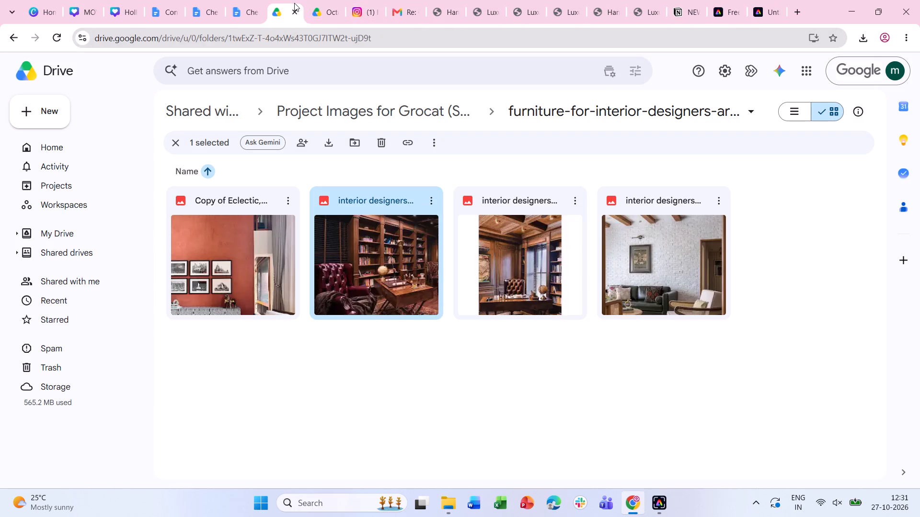
click(599, 117)
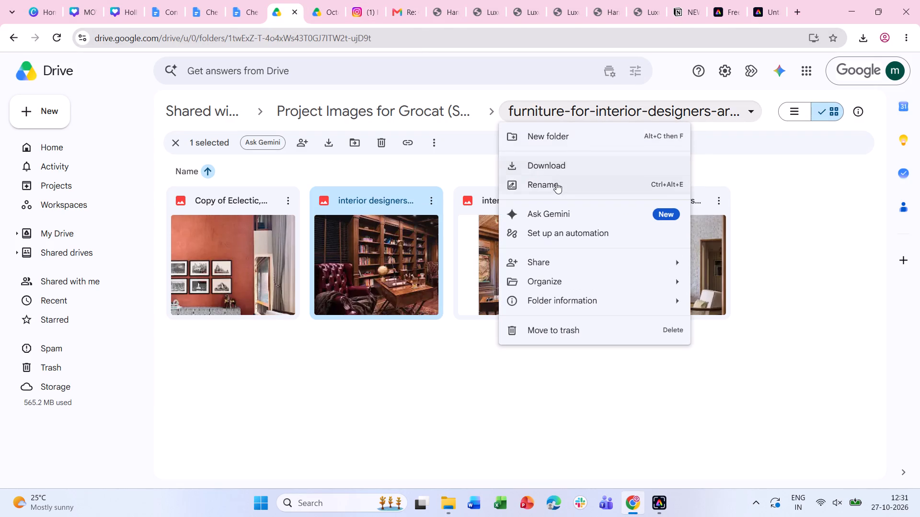
click(556, 183)
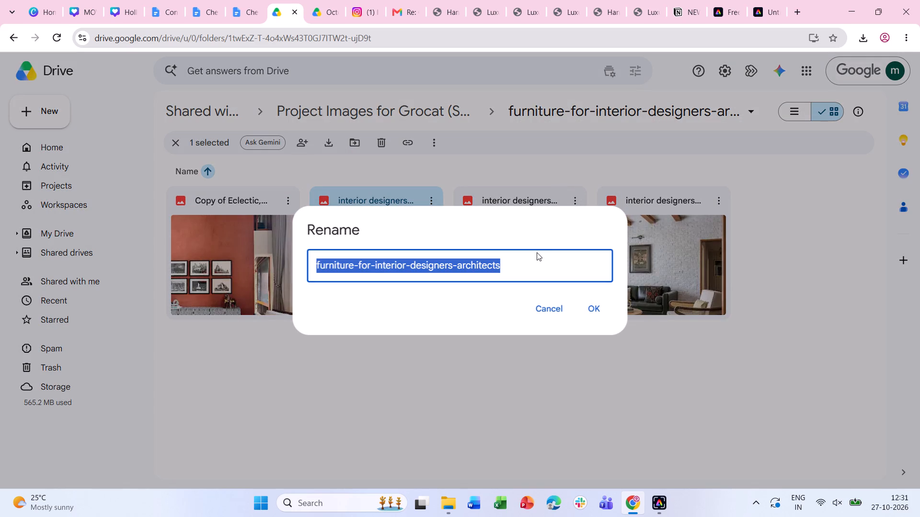
key(ctrl+c)
click(550, 304)
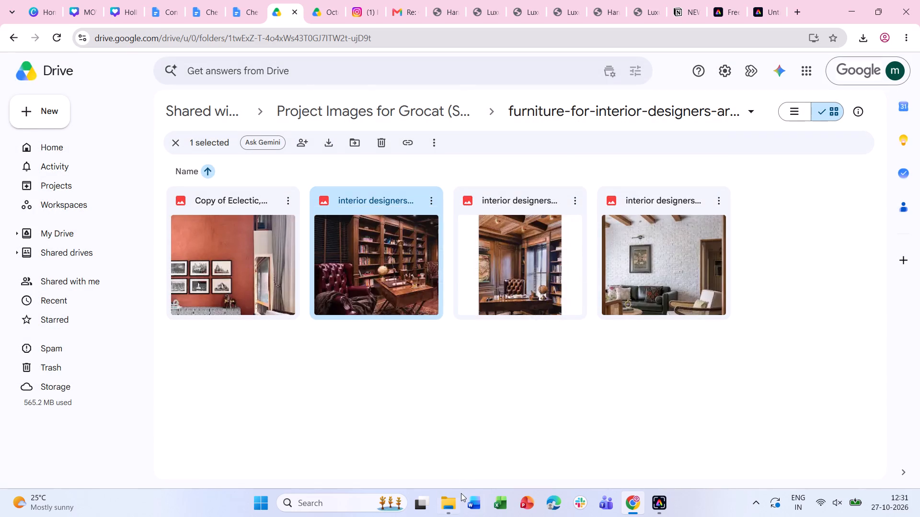
click(460, 494)
right_click(129, 166)
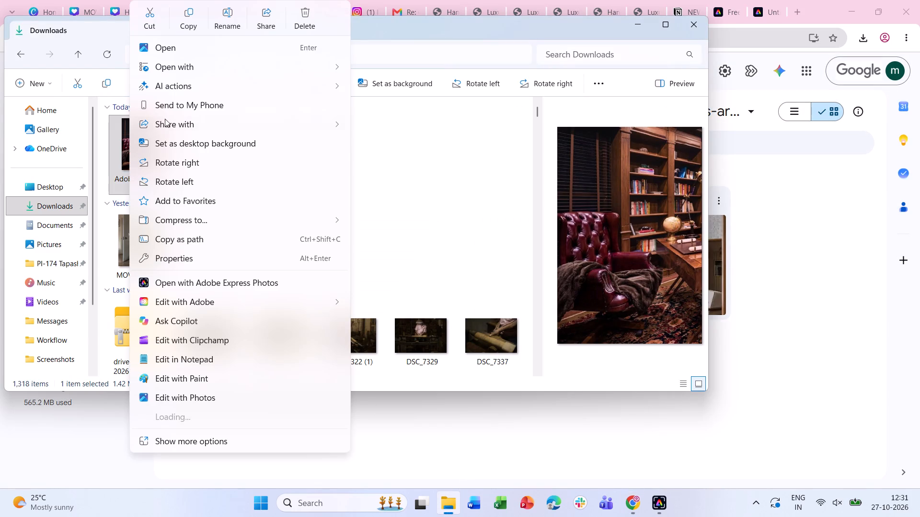
click(218, 17)
key(ctrl+v)
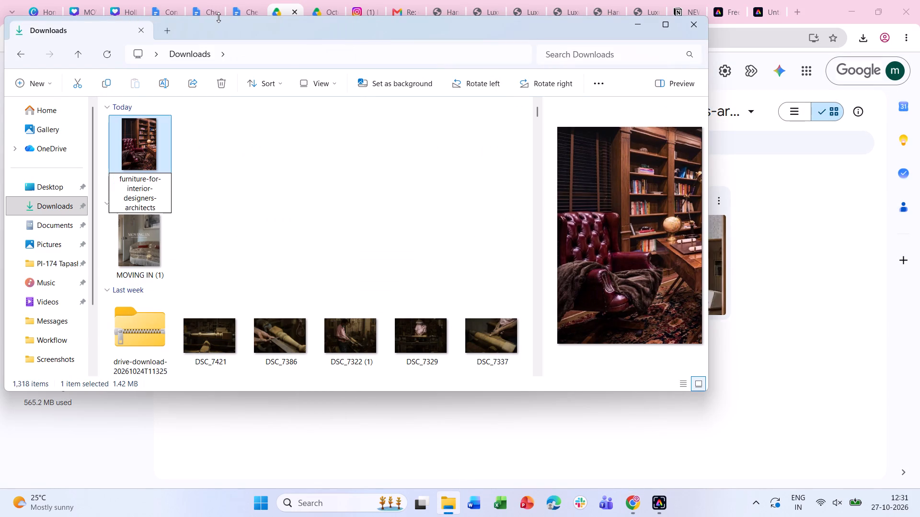
key(Return)
Upload the renamed furniture-for-interior-designers-architects image from Downloads to its matching Google Drive folder and dismiss the upload notice.
click(807, 263)
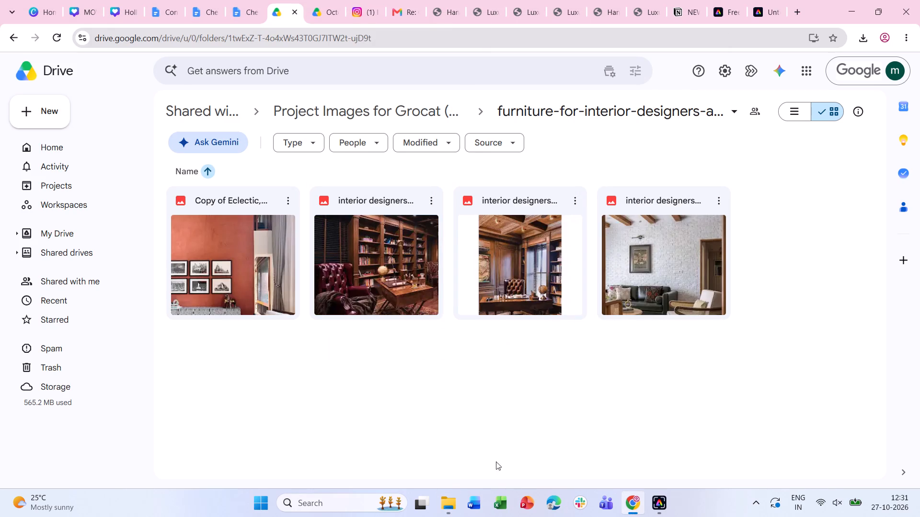
click(453, 503)
drag(145, 166, 400, 183)
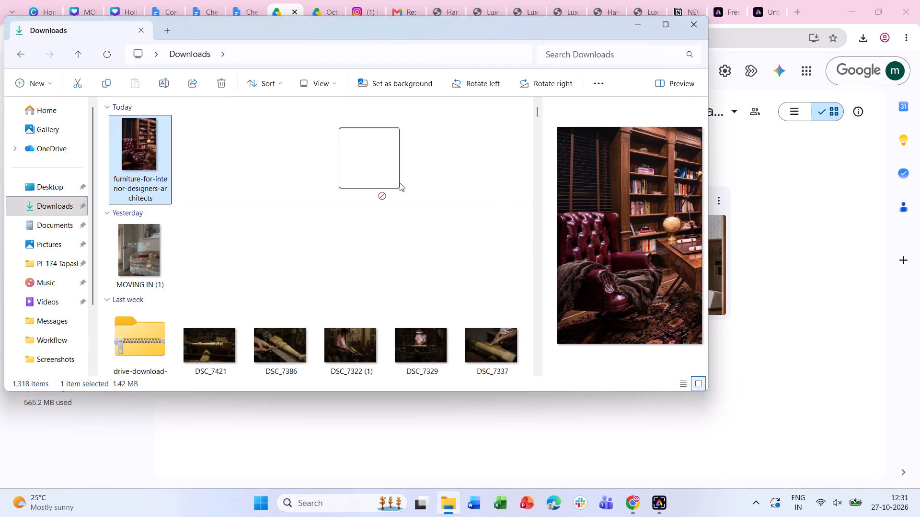
drag(400, 183, 749, 247)
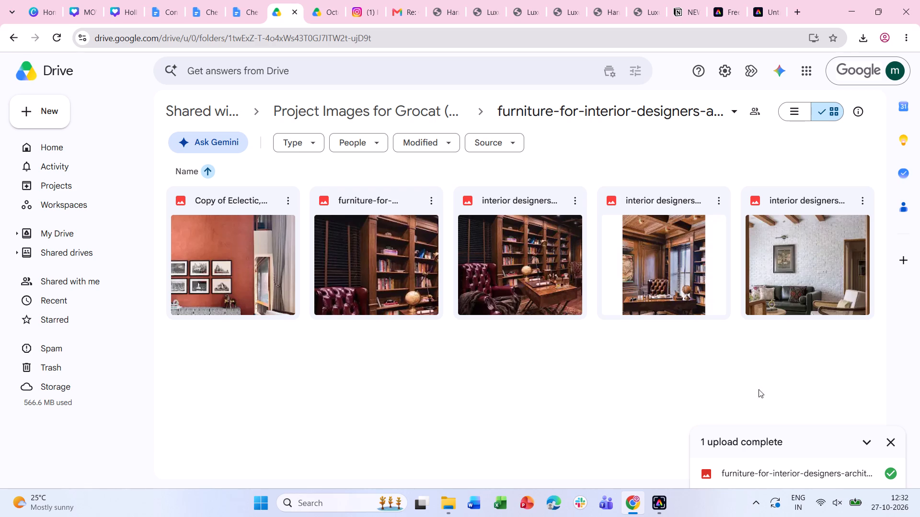
click(890, 442)
click(623, 405)
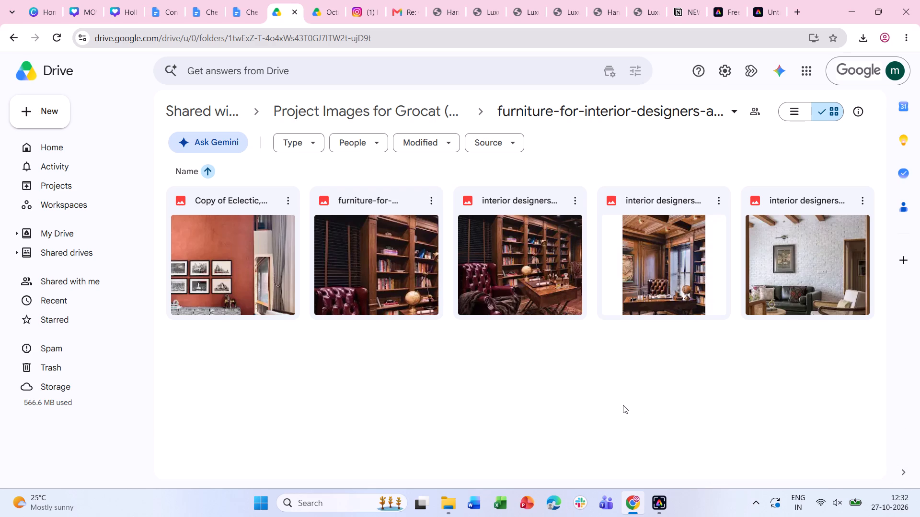
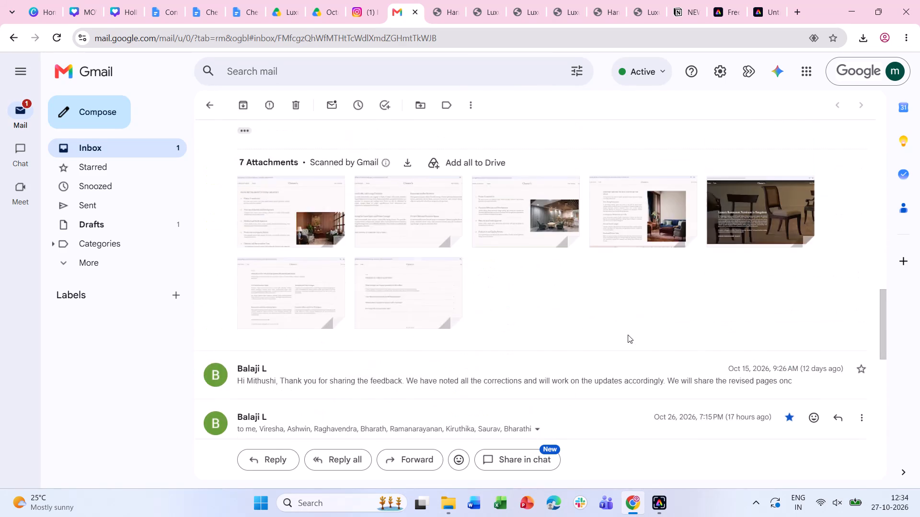
scroll(628, 335, up, 8)
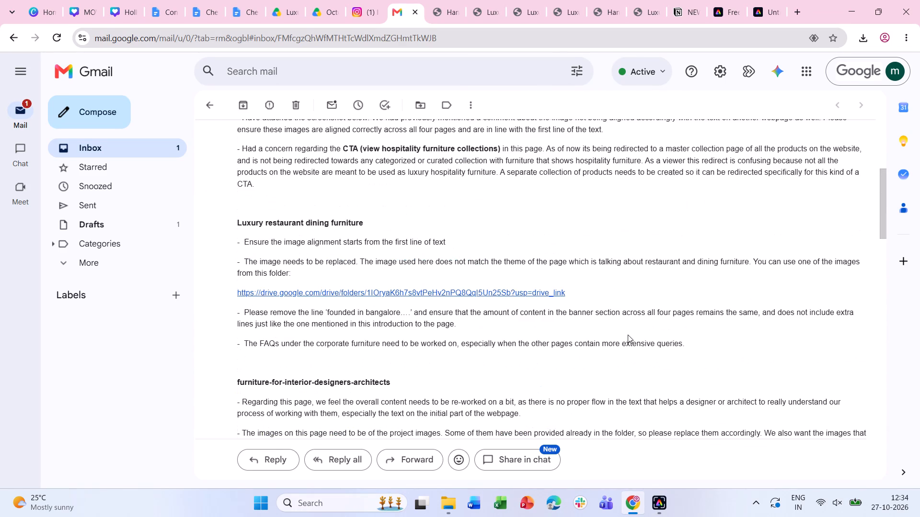
scroll(628, 335, up, 2)
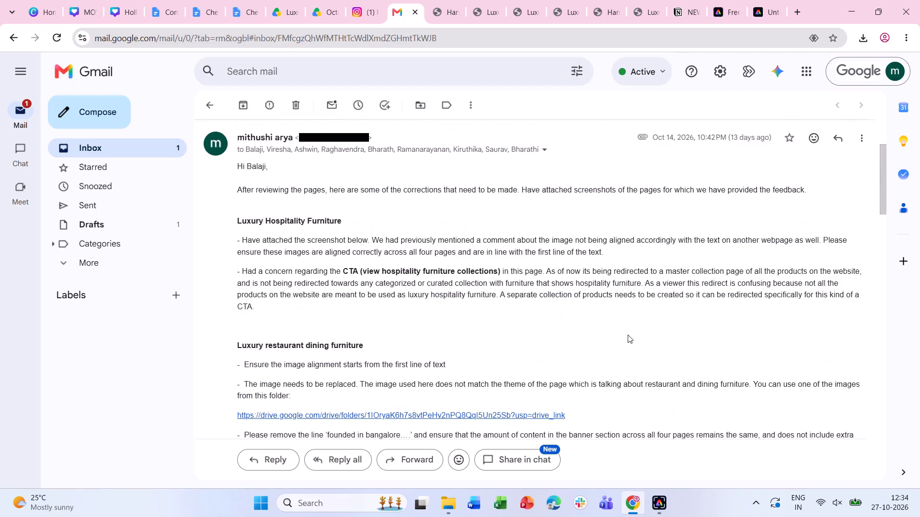
scroll(628, 335, down, 18)
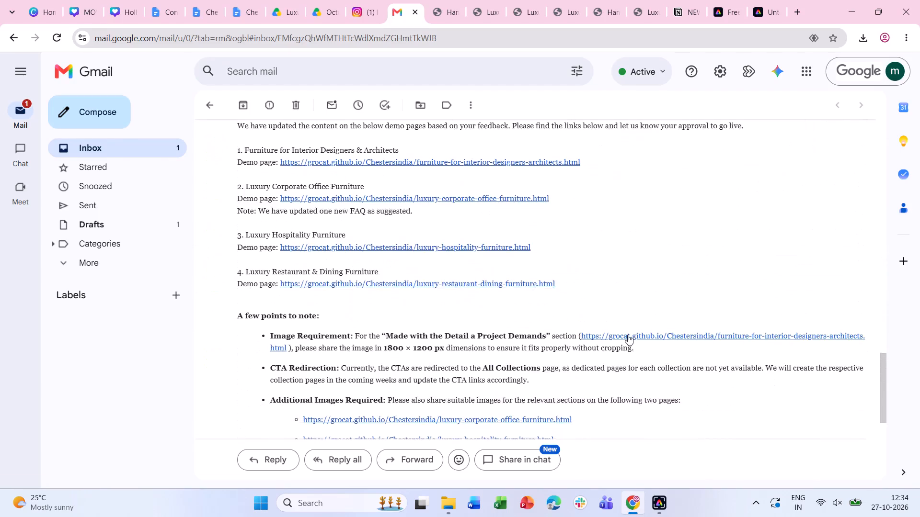
scroll(628, 335, down, 2)
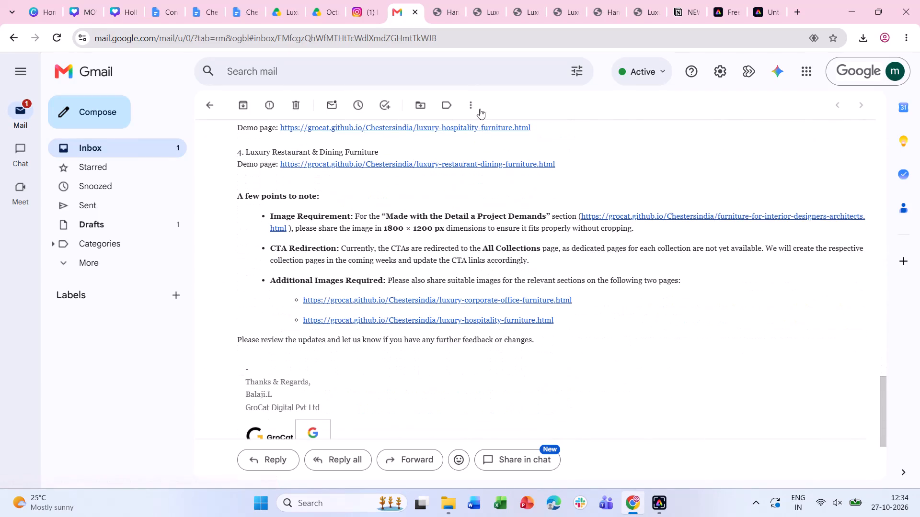
click(276, 0)
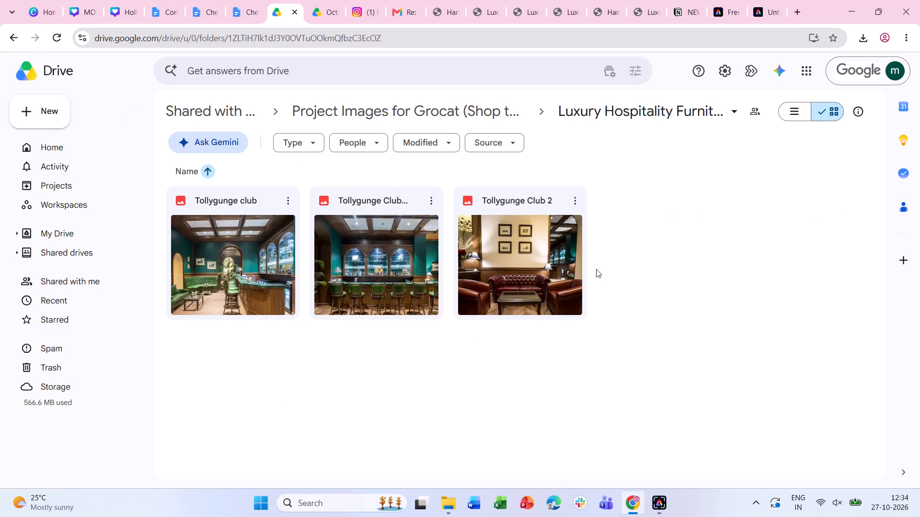
Review the Luxury Hospitality Furniture demo page from its hero image past the "Made around the property" section.
click(629, 0)
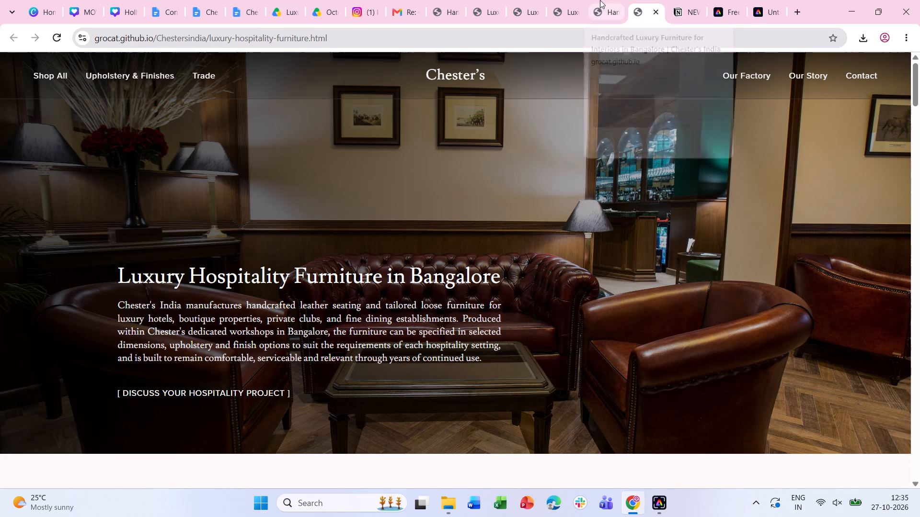
scroll(703, 325, down, 6)
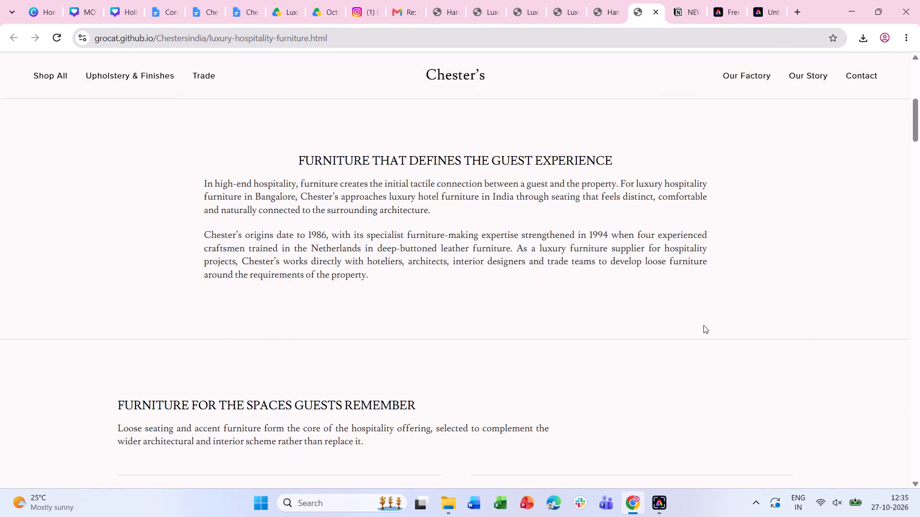
scroll(703, 325, down, 14)
scroll(747, 349, down, 6)
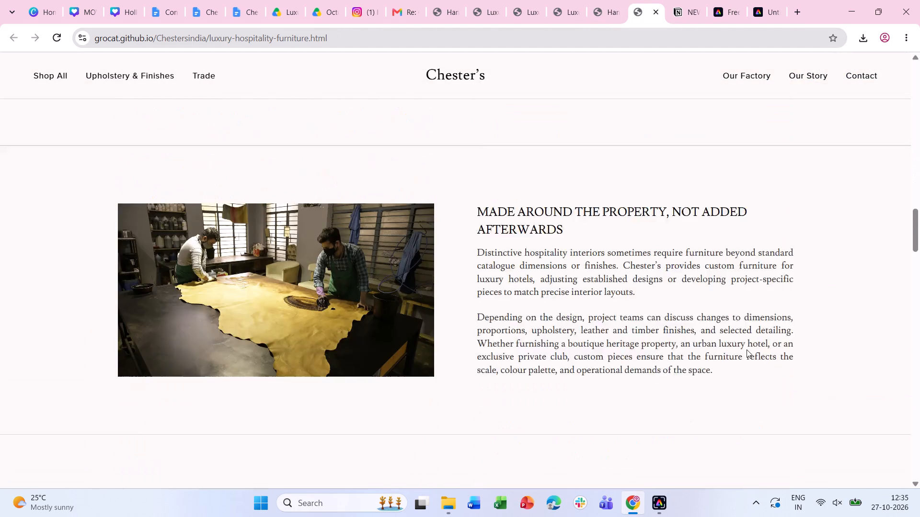
scroll(747, 349, down, 2)
Check the images in the Luxury Restaurant Furniture folder of Project Images for Grocat, ending back in the parent folder.
click(285, 0)
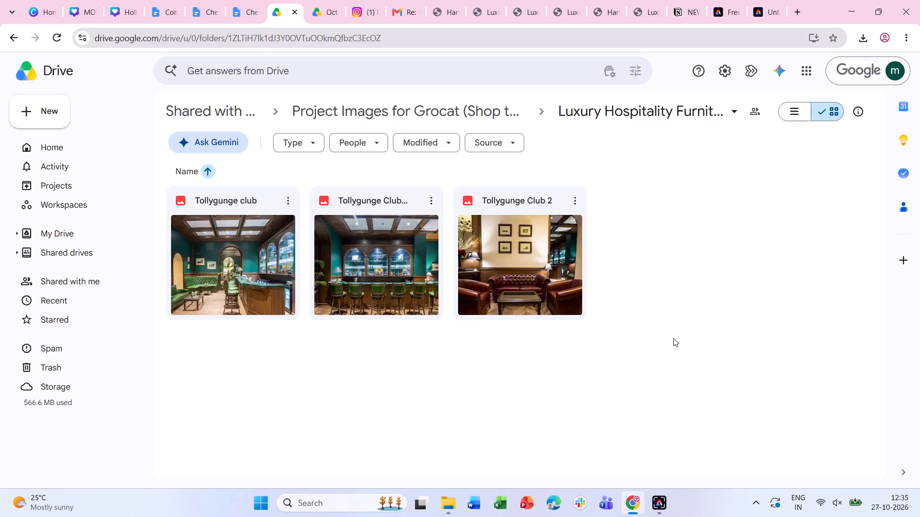
click(490, 116)
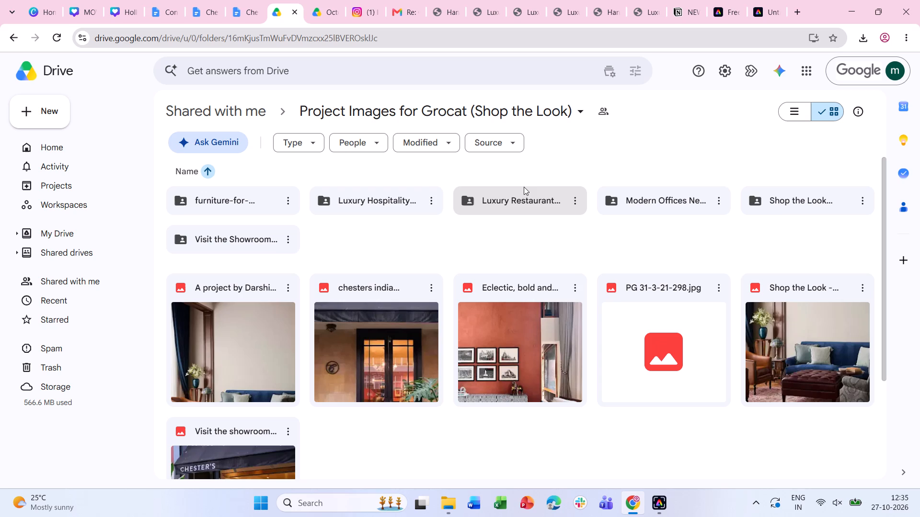
double_click(515, 196)
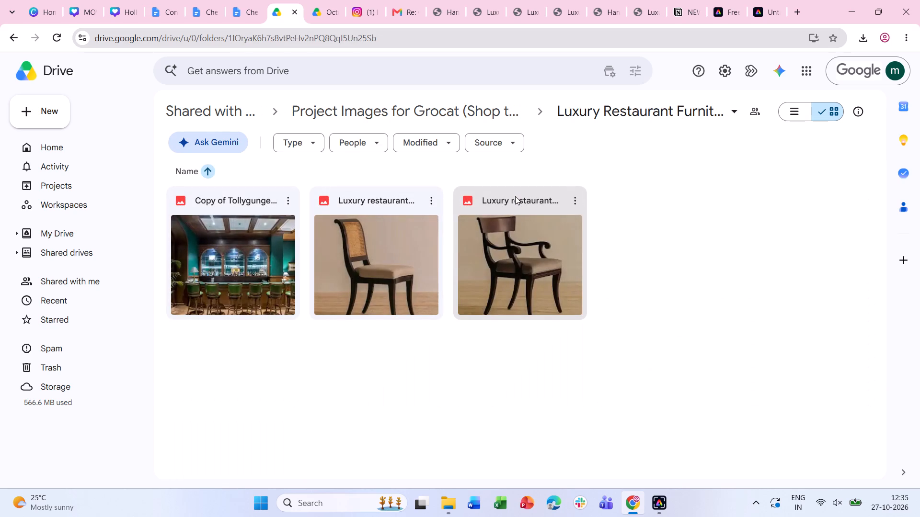
click(11, 37)
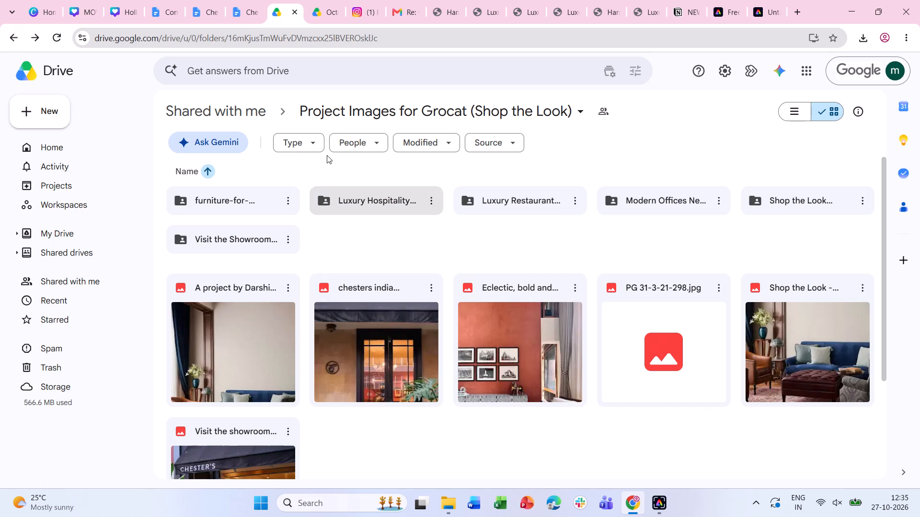
In the other Drive account, open Chester's HQ and go to 9. Photography, 1. Photographers, 3. Vijay, Institutional.
click(328, 0)
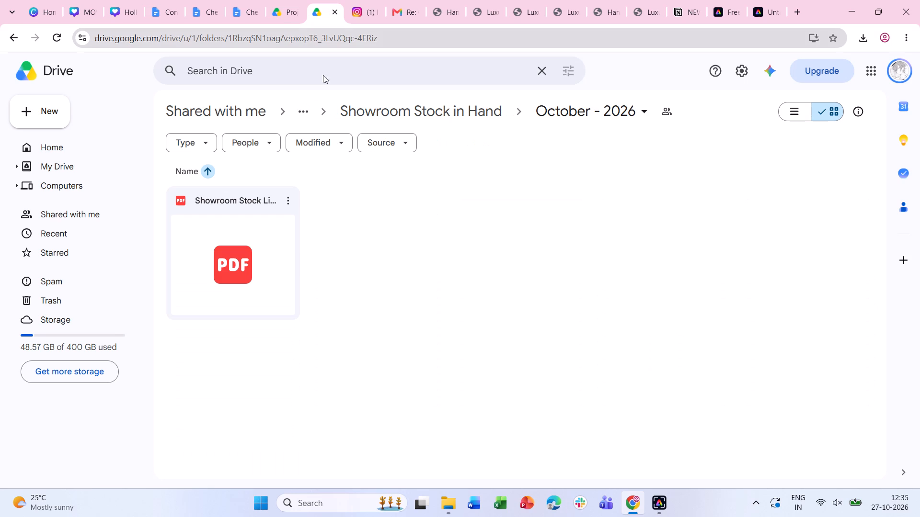
click(200, 113)
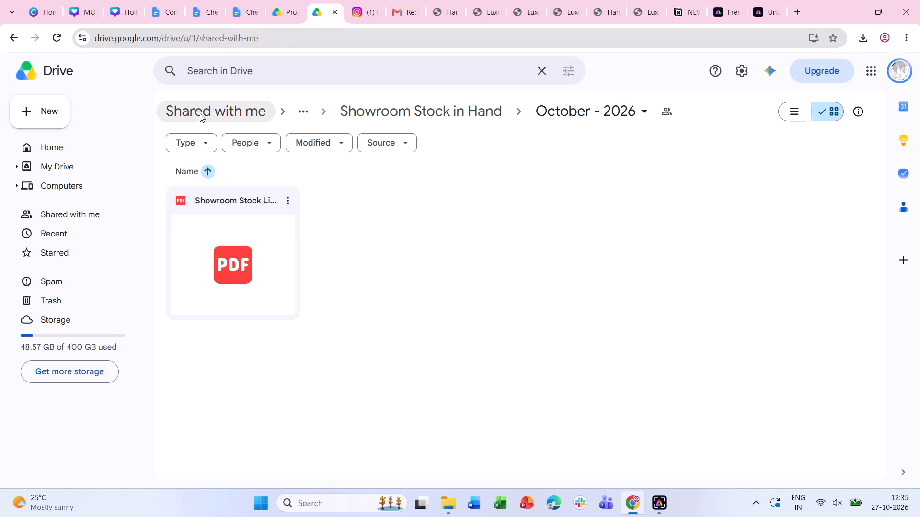
scroll(464, 342, down, 6)
scroll(406, 325, down, 2)
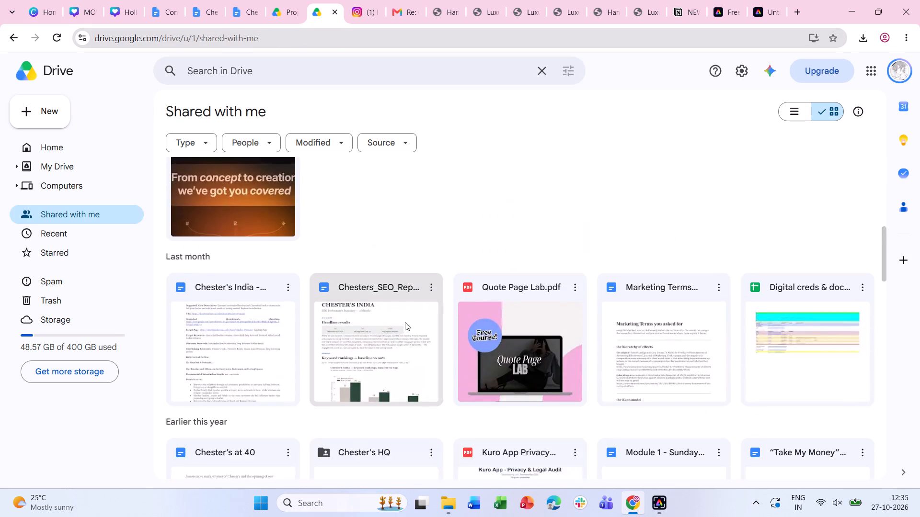
scroll(405, 322, down, 2)
double_click(394, 341)
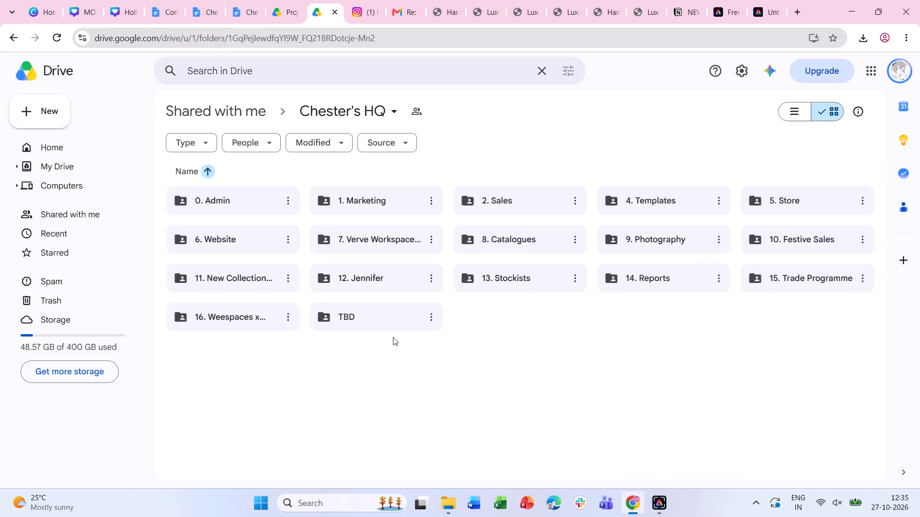
double_click(672, 238)
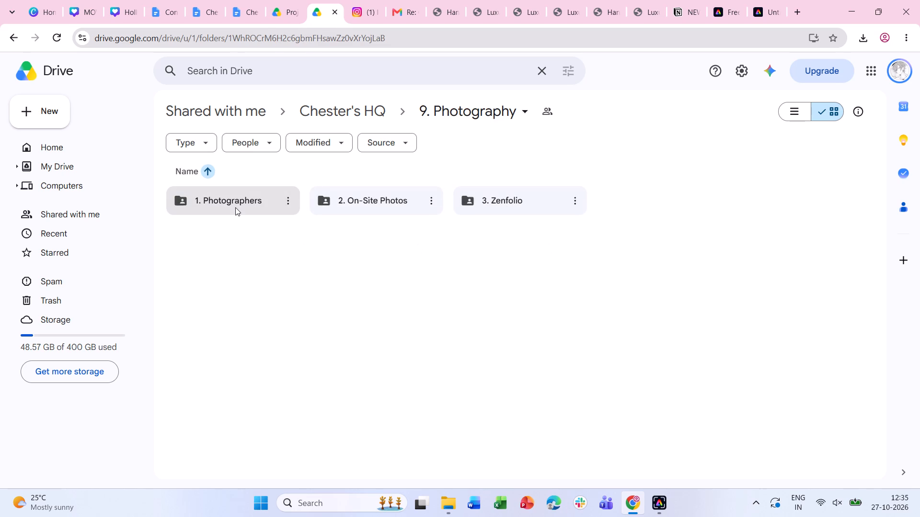
double_click(235, 207)
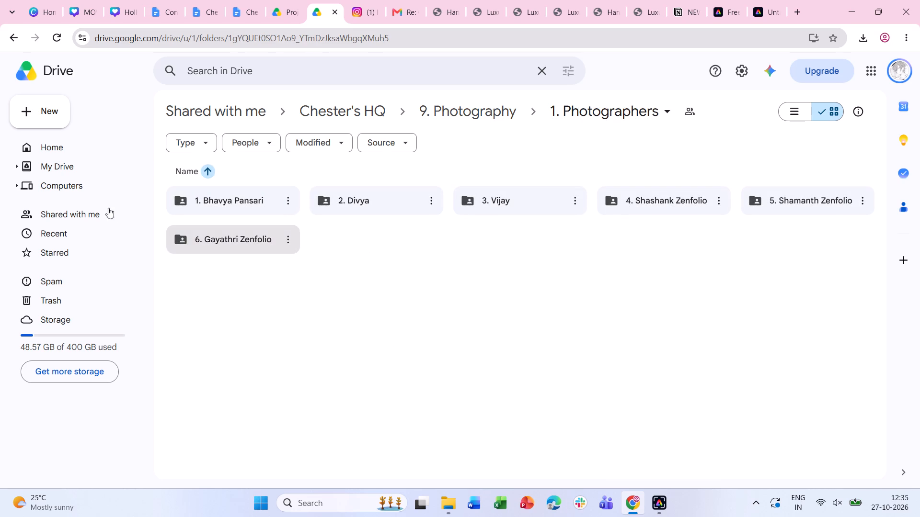
double_click(494, 204)
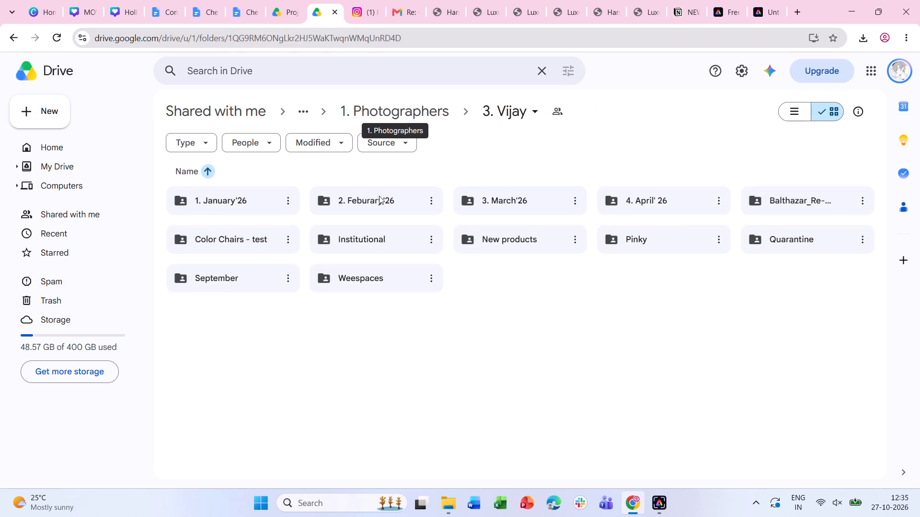
double_click(370, 248)
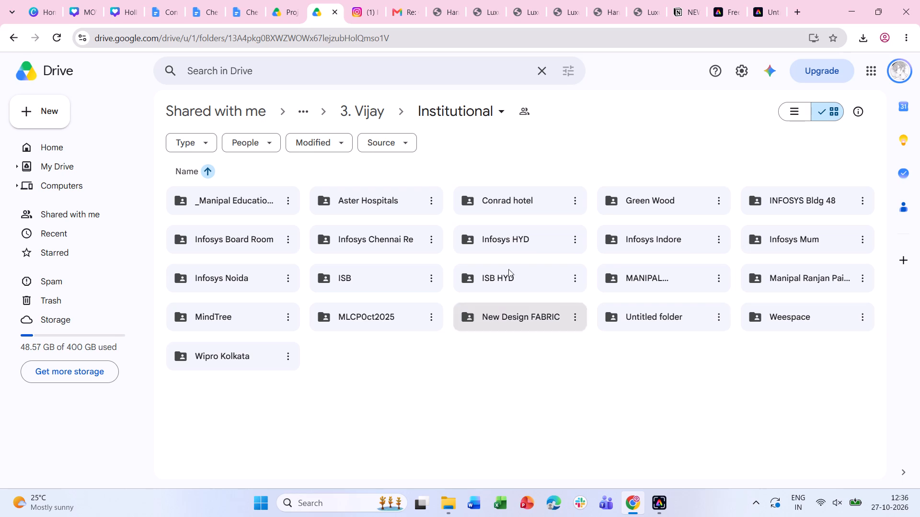
Look into the Conrad hotel and Manipal Hospitals folders for project photos, ending back in Chester's HQ.
double_click(509, 206)
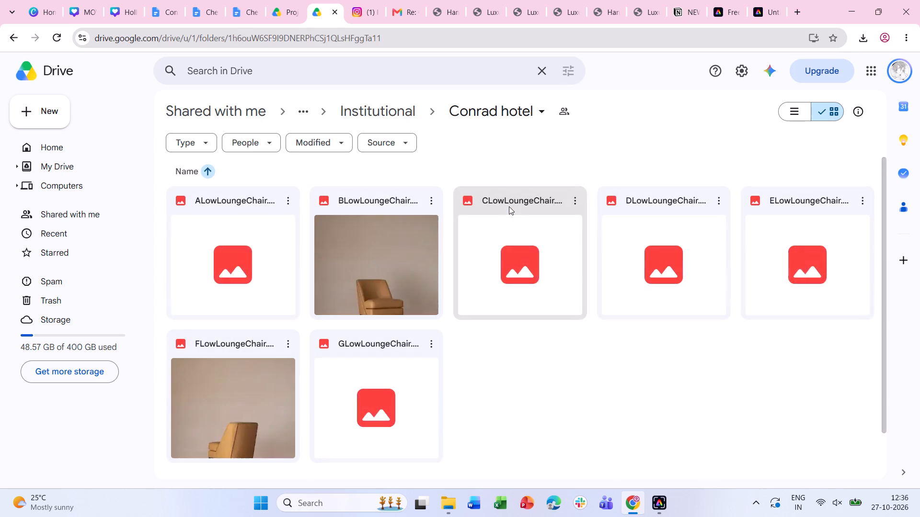
click(15, 34)
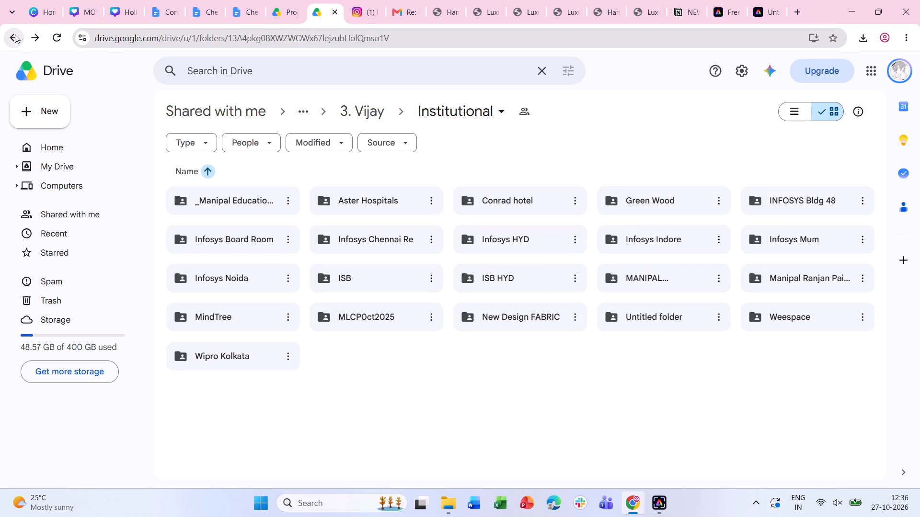
double_click(666, 275)
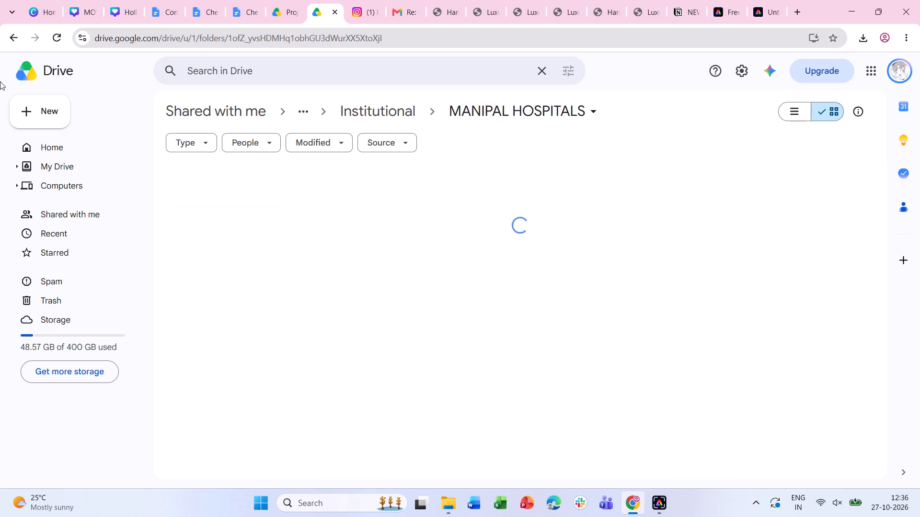
click(8, 40)
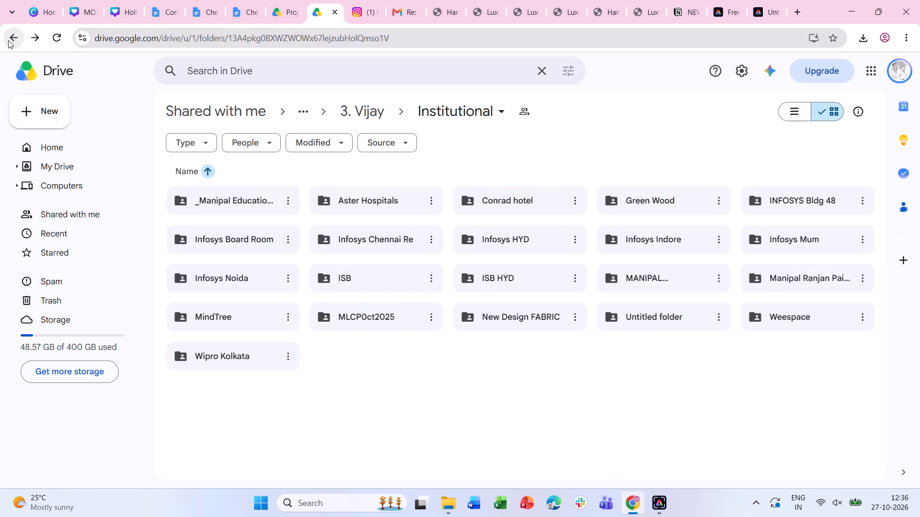
click(8, 40)
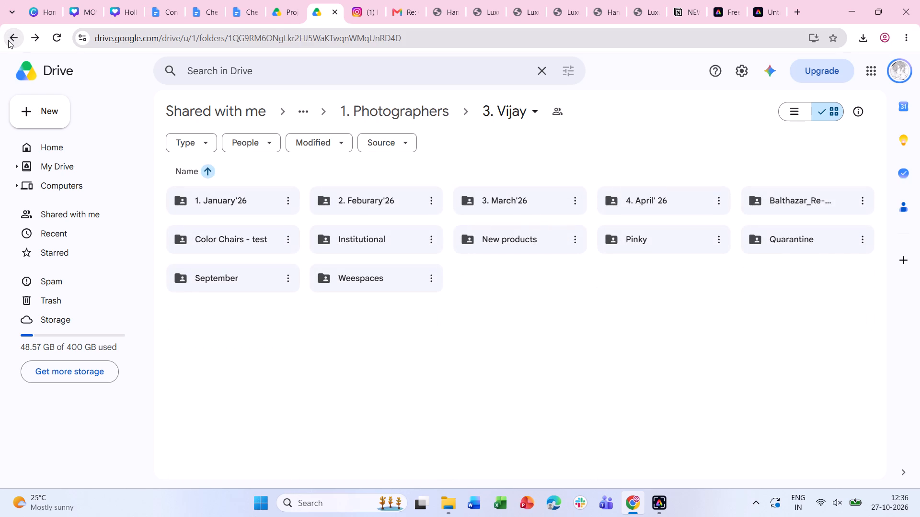
click(8, 40)
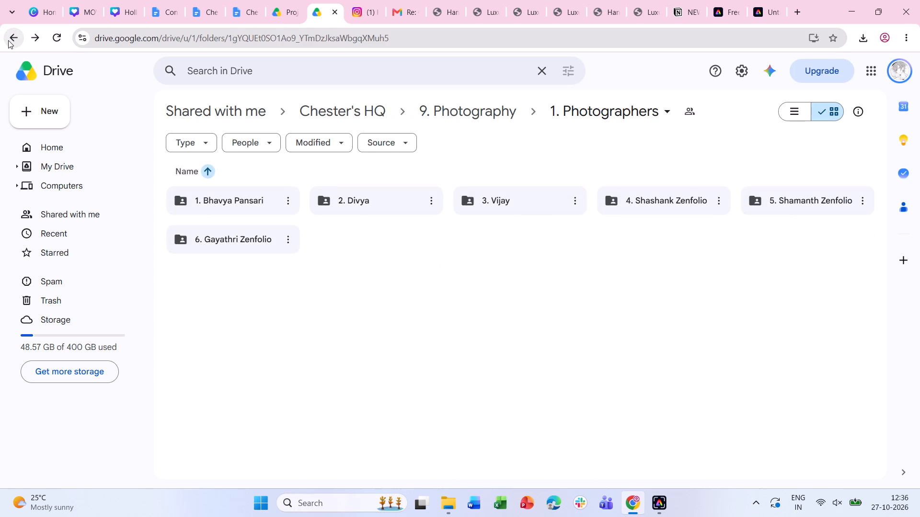
click(8, 40)
click(8, 40)
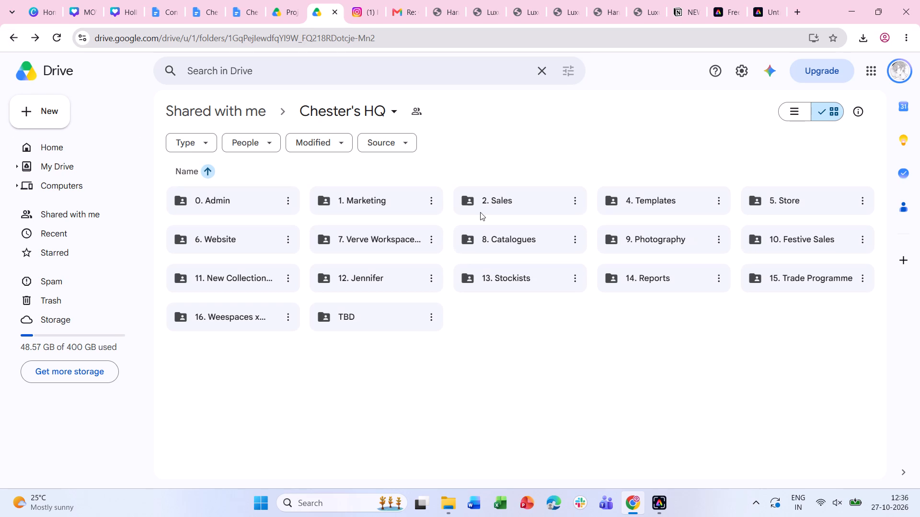
Look through the 1. Marketing, 6. Website and 7. Verve Workspaces by Chesters folders in Chester's HQ.
double_click(401, 204)
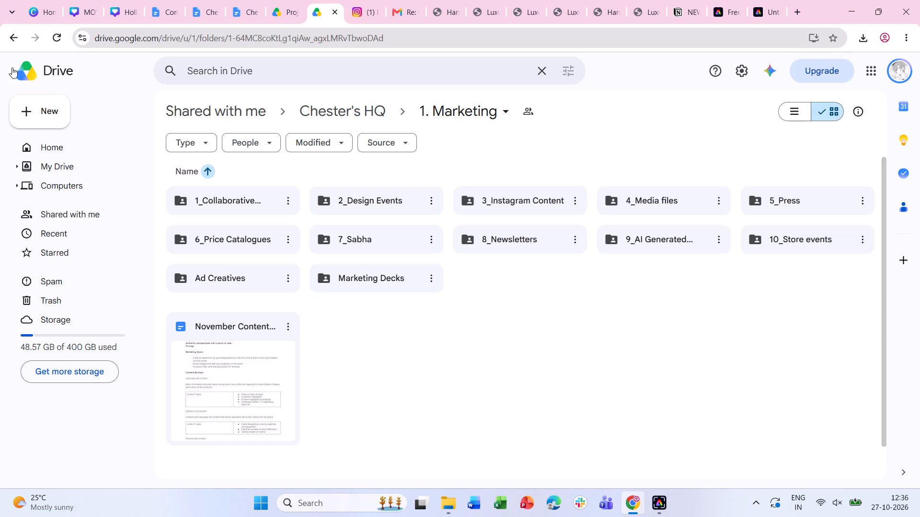
click(16, 45)
double_click(216, 246)
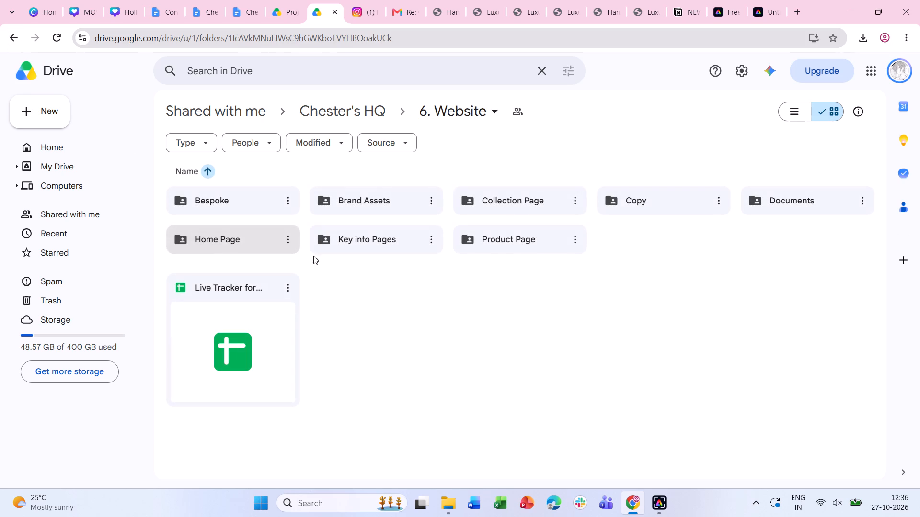
click(19, 43)
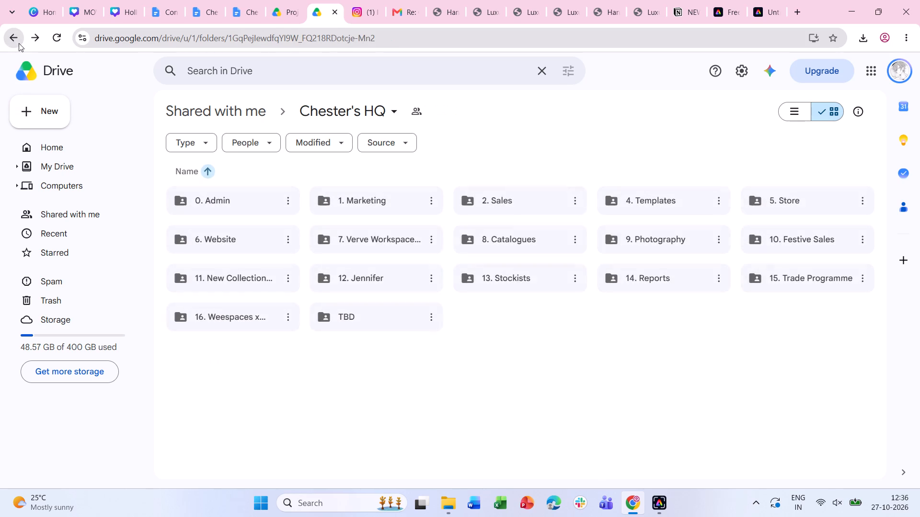
double_click(393, 243)
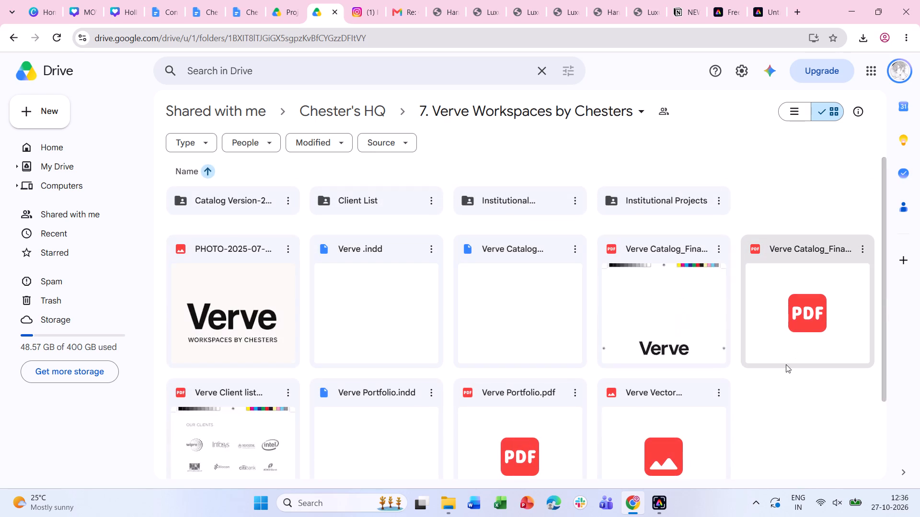
scroll(786, 364, down, 4)
scroll(786, 365, up, 4)
click(5, 42)
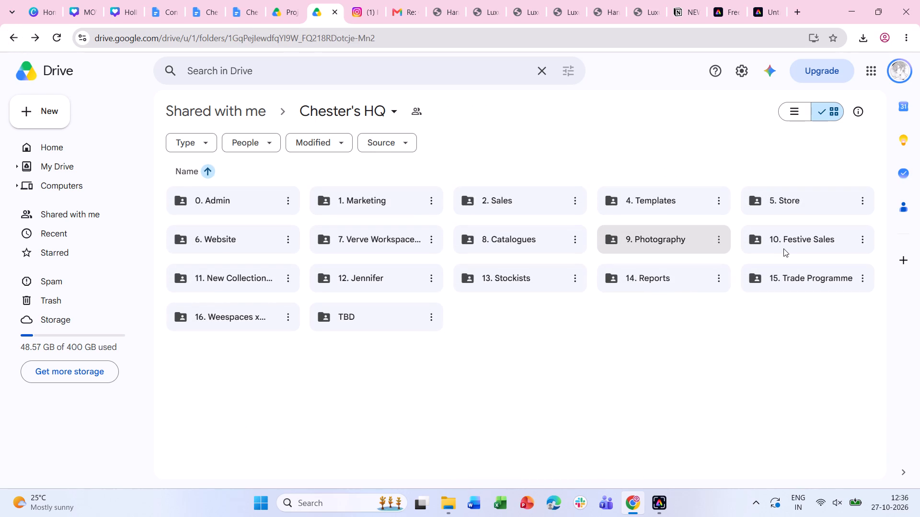
Find the Armchairs folder under 5. Store, Media, Products and examine the Alexandria images, ending back in Armchairs.
double_click(794, 208)
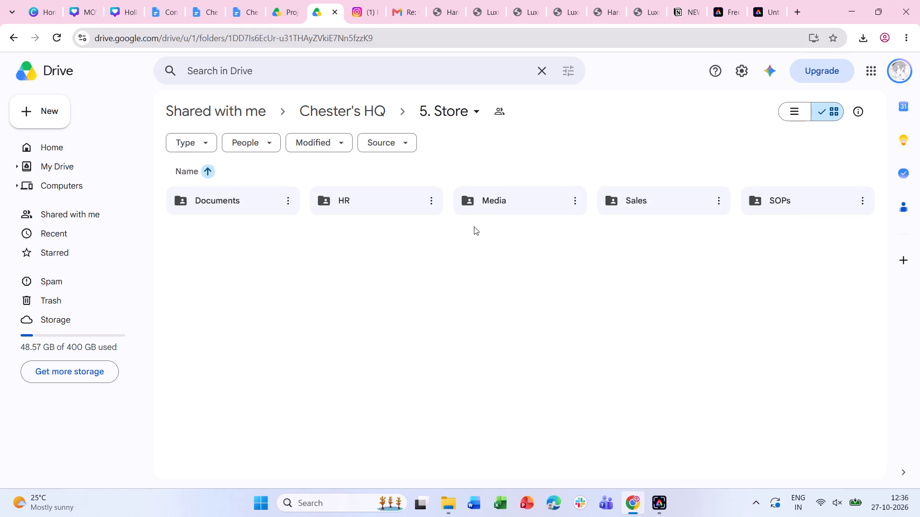
double_click(494, 204)
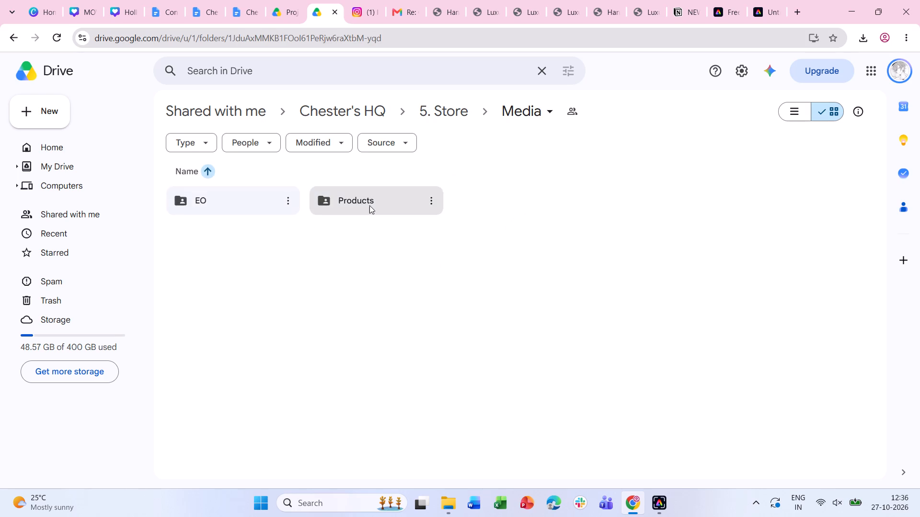
double_click(369, 205)
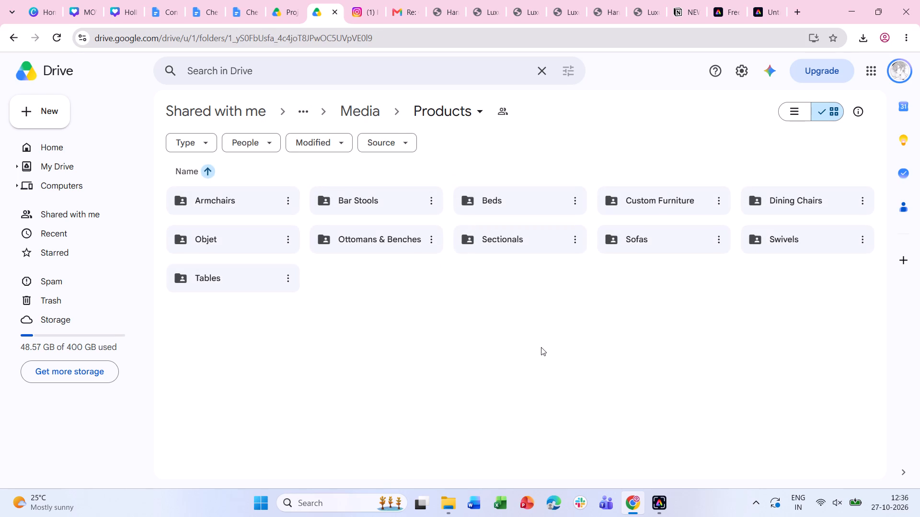
double_click(230, 206)
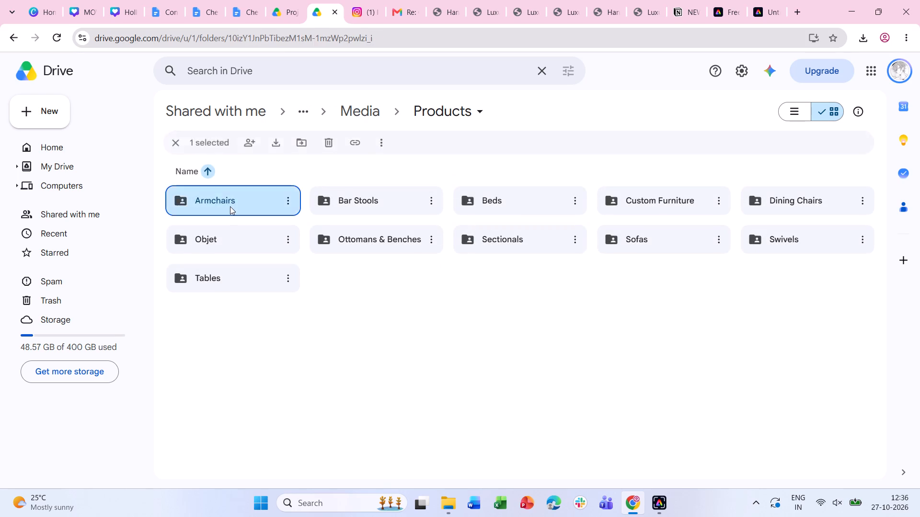
click(17, 37)
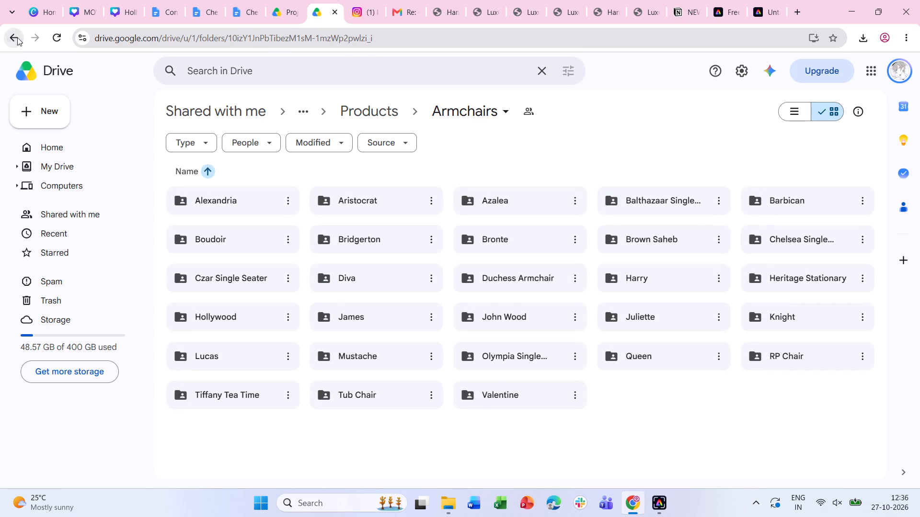
double_click(224, 199)
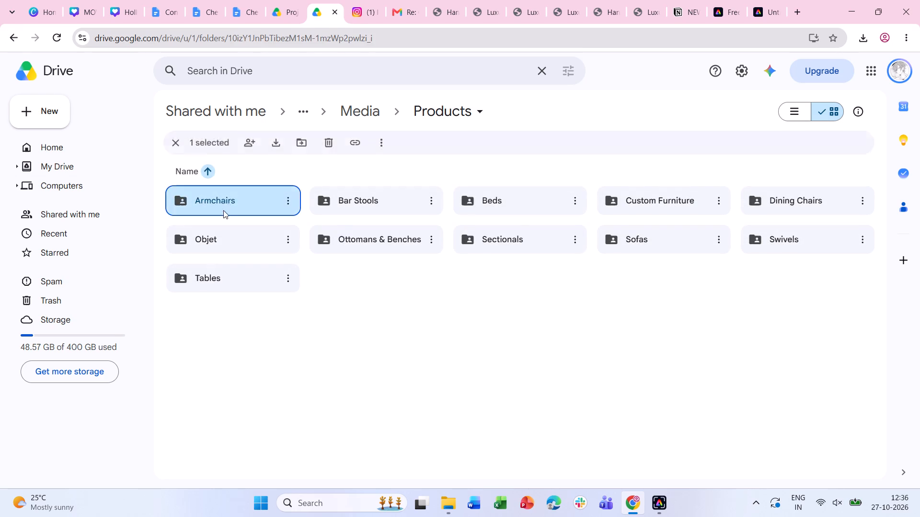
double_click(214, 202)
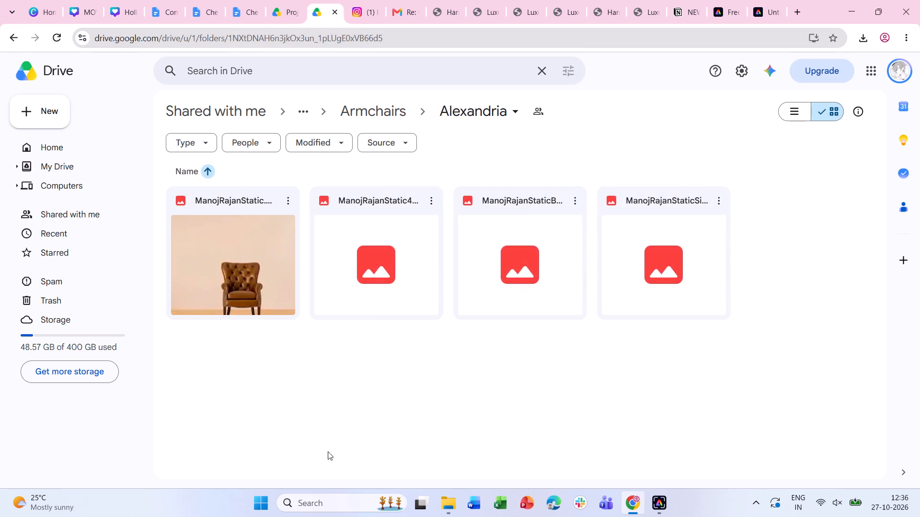
click(10, 31)
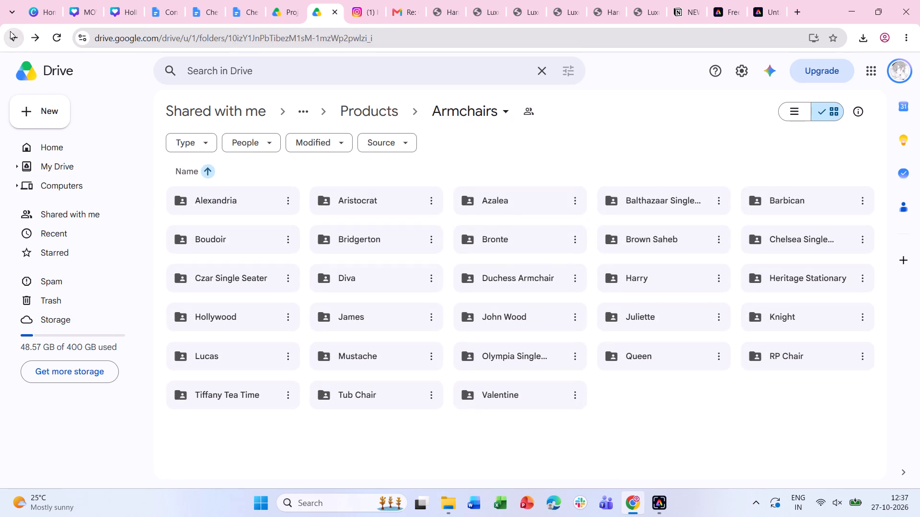
Check the Balthazaar Single Seater and Barbican armchair folders for images, ending back in Chester's HQ.
double_click(677, 200)
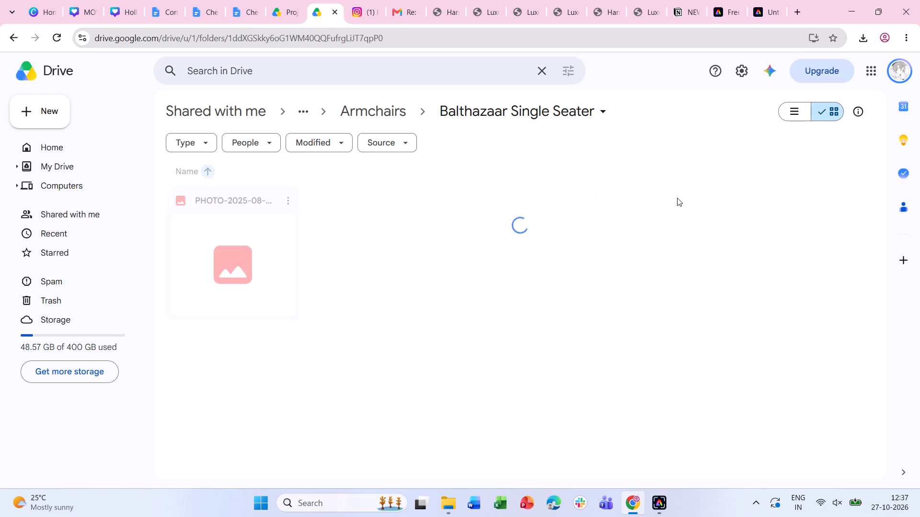
click(6, 29)
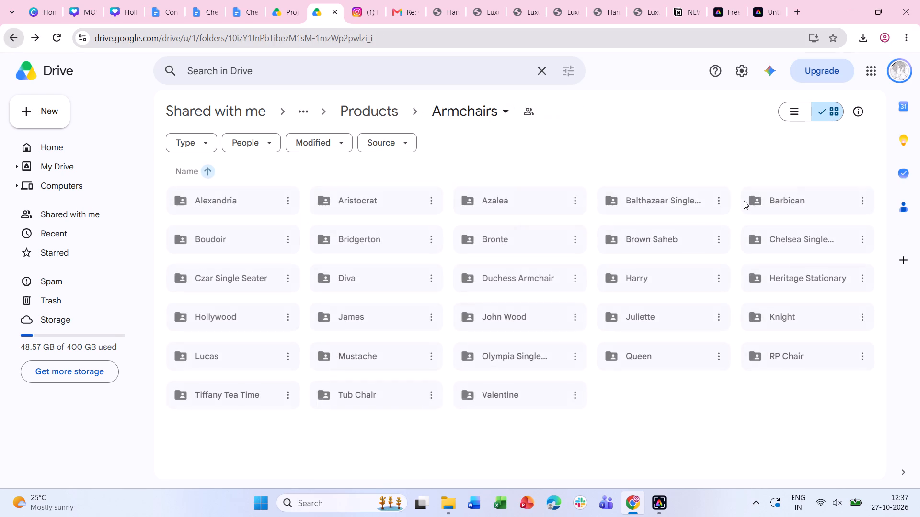
double_click(776, 202)
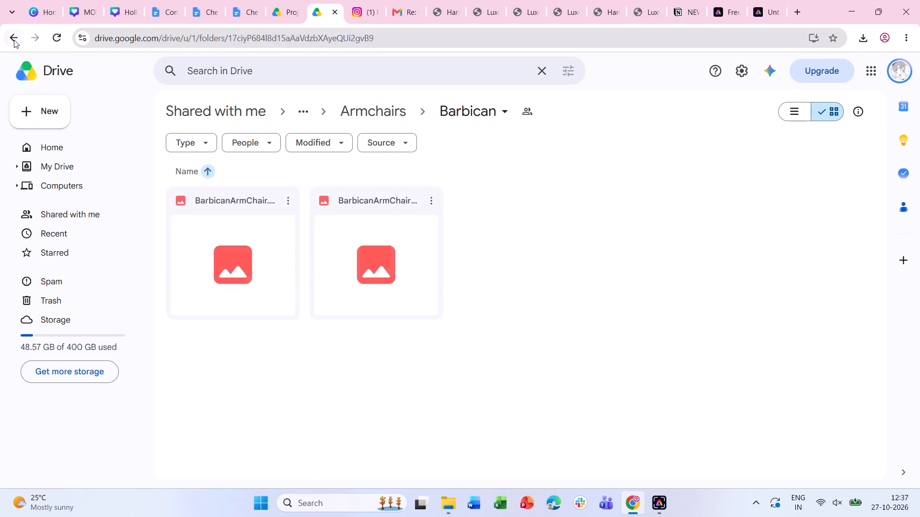
click(14, 40)
click(14, 40)
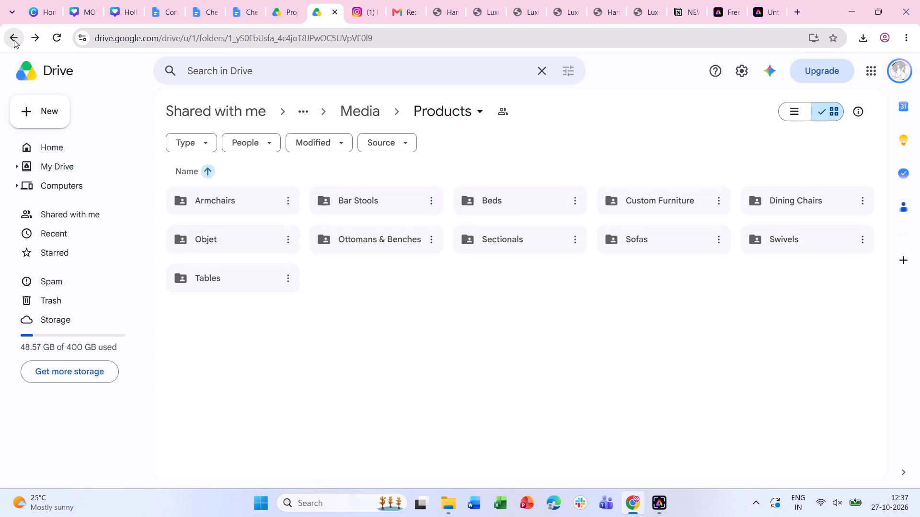
click(14, 40)
click(10, 49)
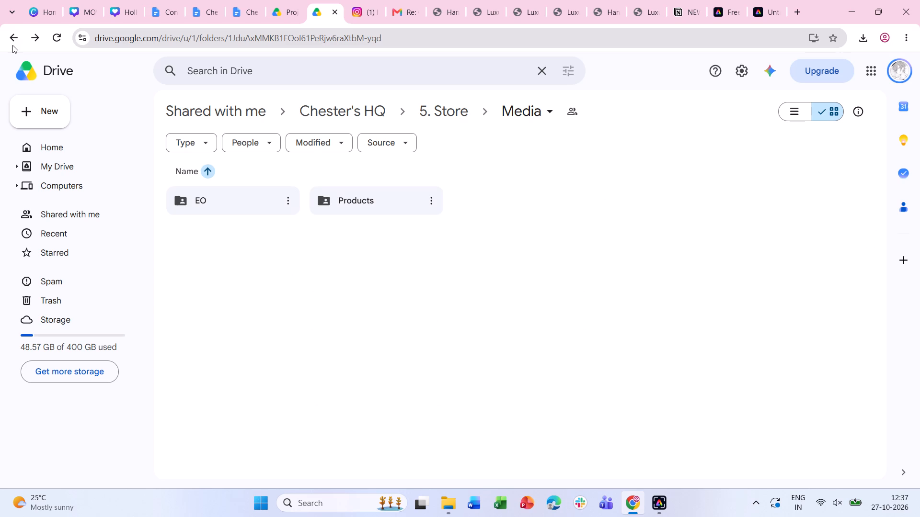
click(12, 45)
click(11, 48)
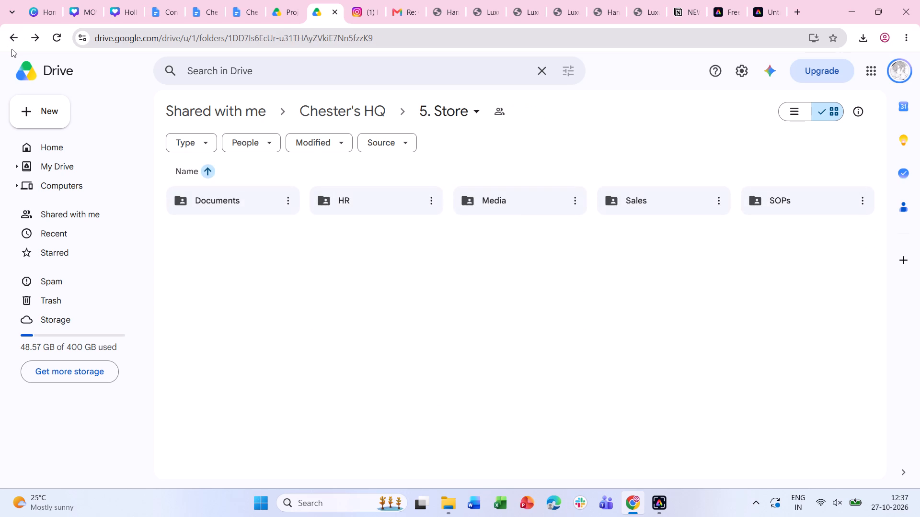
click(14, 43)
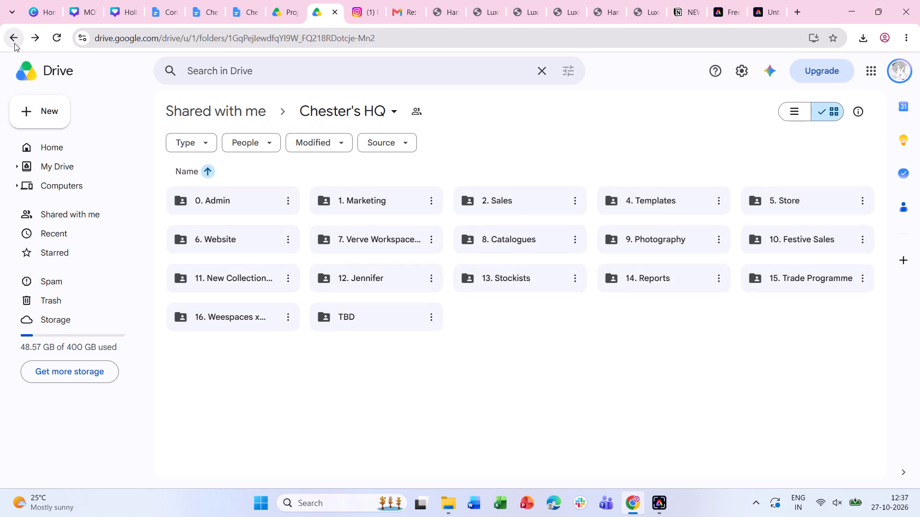
Reopen Chester's HQ from Shared with me and look through 8. Catalogues and 15. Trade Programme, ending back in Chester's HQ.
click(14, 43)
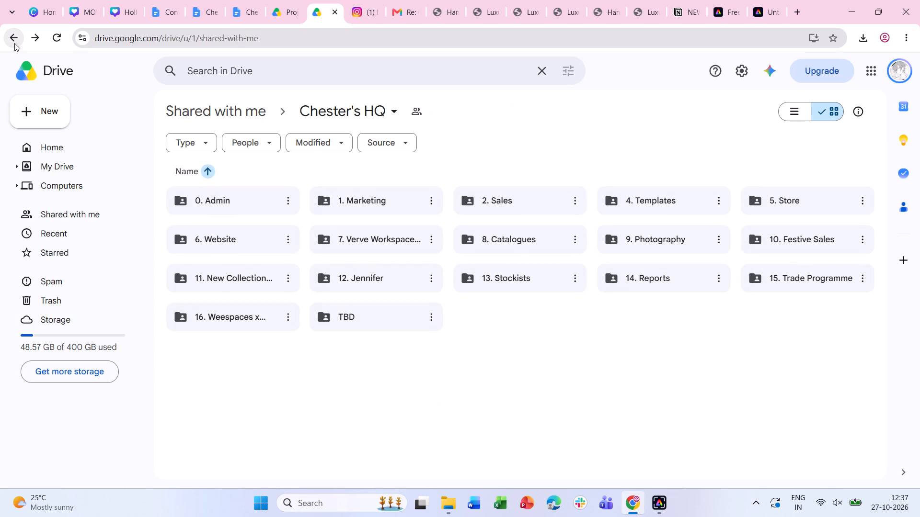
scroll(418, 315, down, 9)
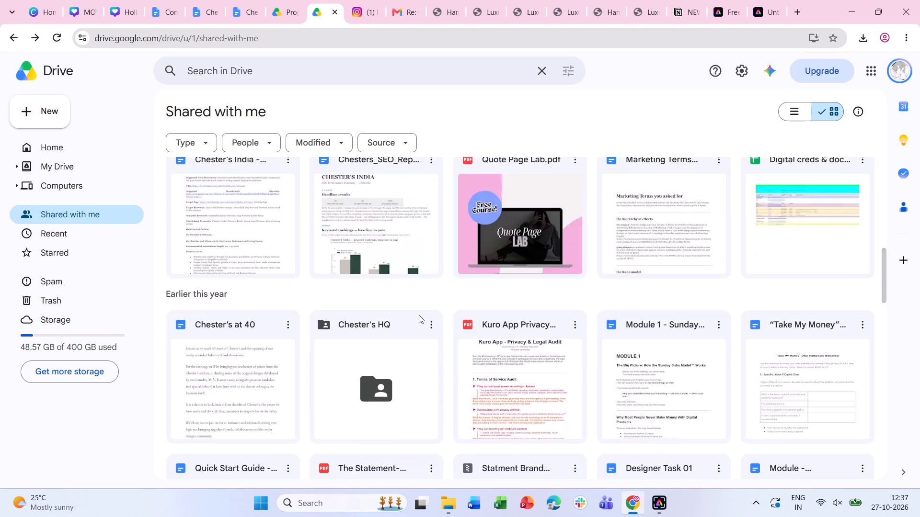
scroll(419, 315, down, 3)
double_click(360, 247)
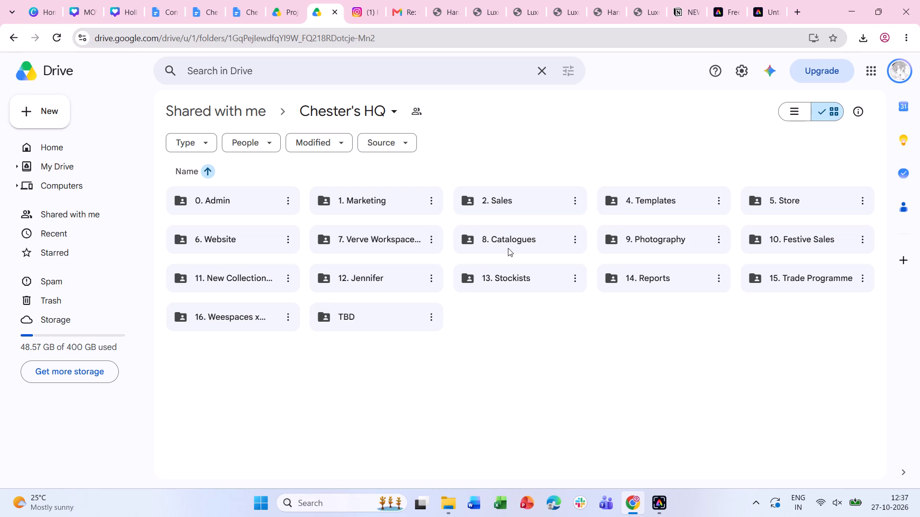
double_click(545, 248)
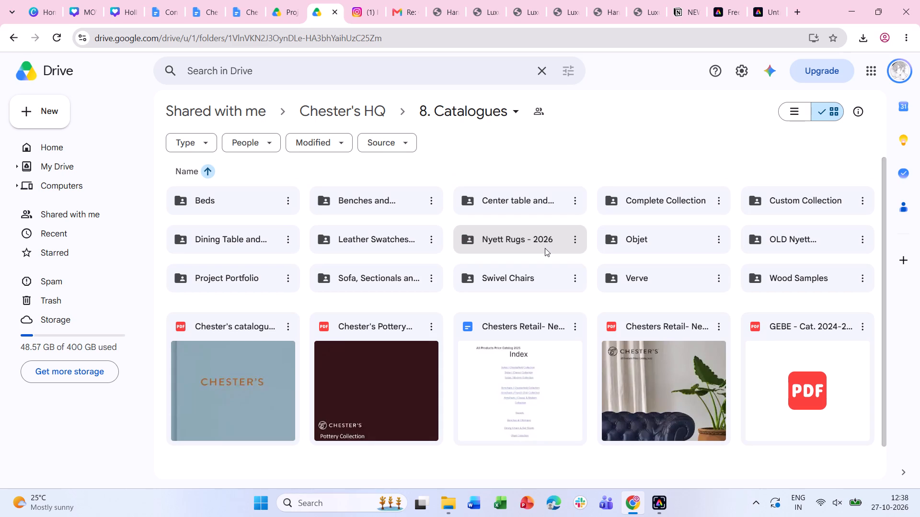
click(8, 38)
double_click(784, 285)
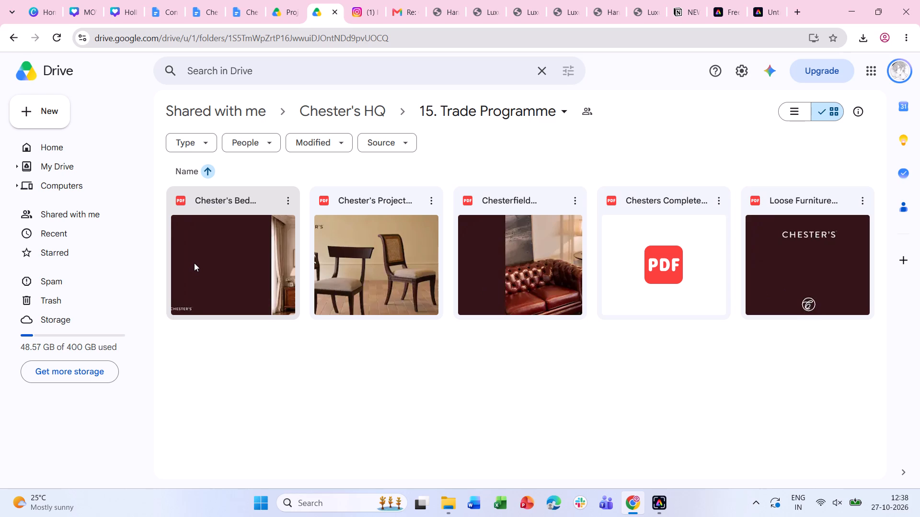
click(8, 39)
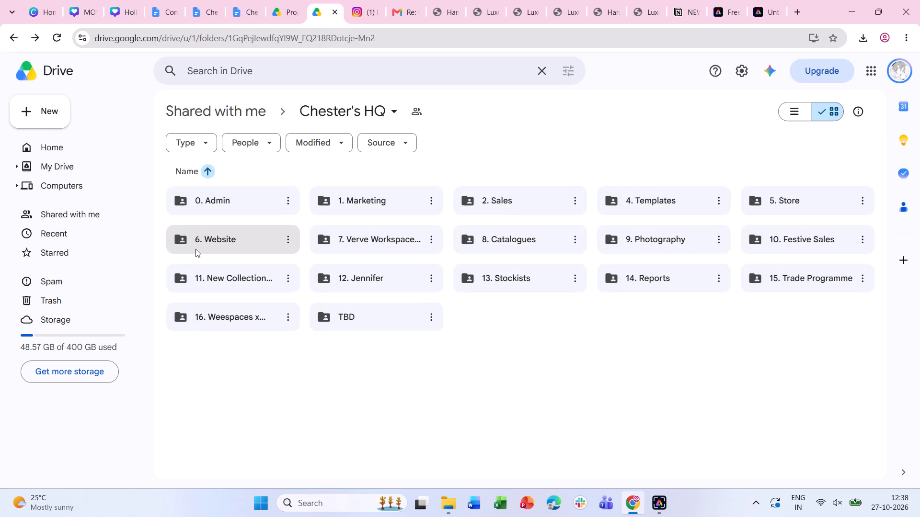
In 9. Photography, 1. Photographers, look into the first photographer's Product Photos and the sixth photographer's Zenfolio folder, ending back in Chester's HQ.
double_click(657, 252)
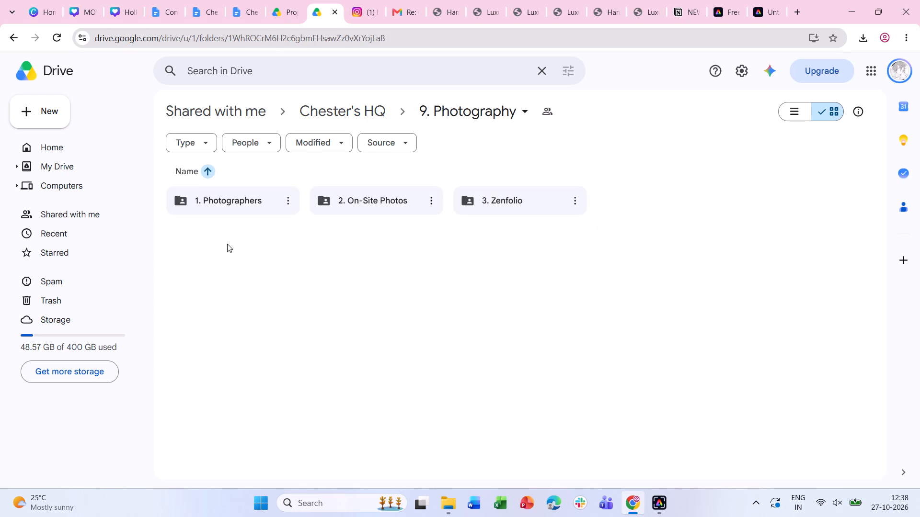
double_click(187, 206)
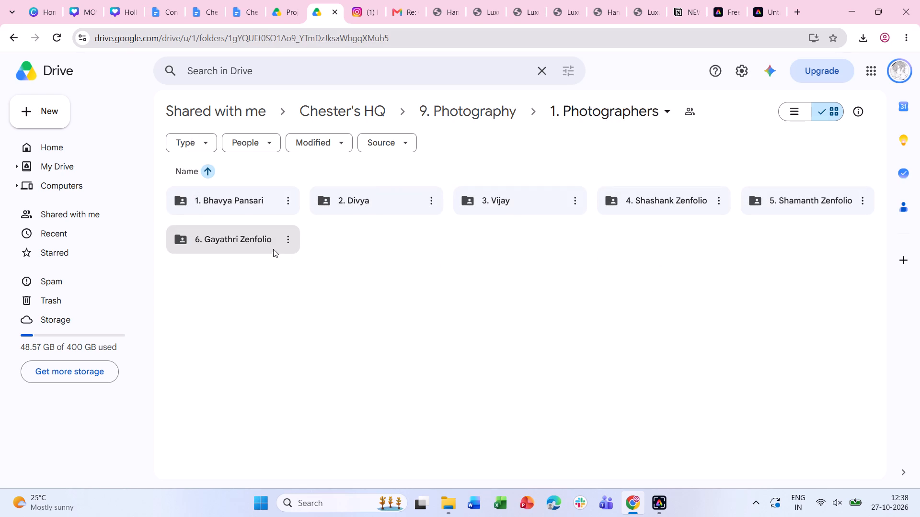
double_click(216, 200)
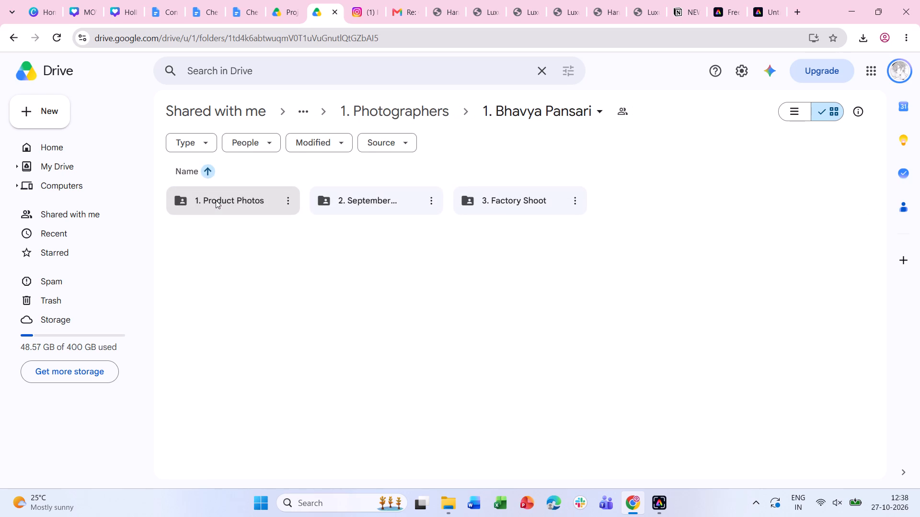
double_click(216, 200)
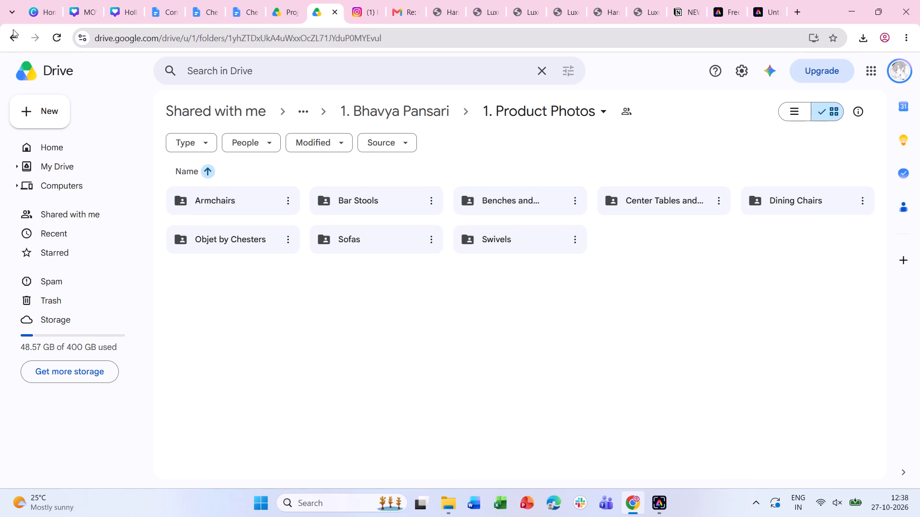
double_click(15, 43)
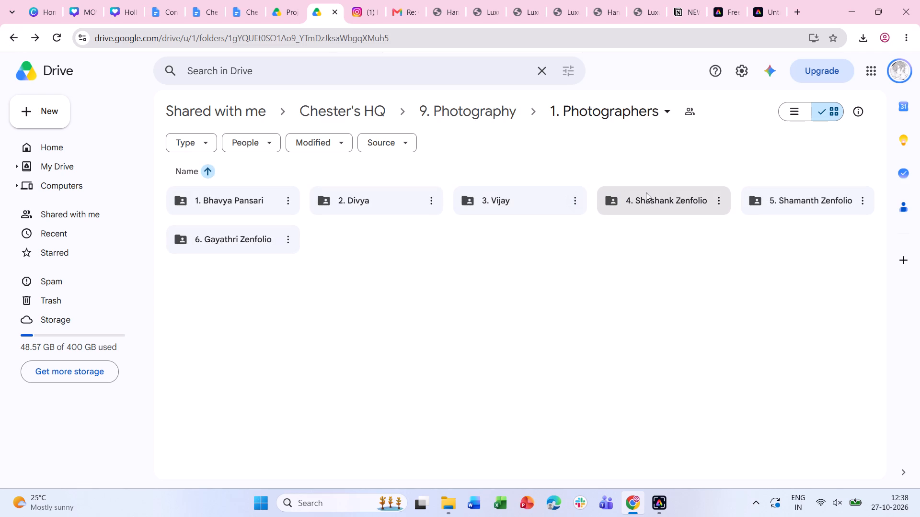
double_click(211, 236)
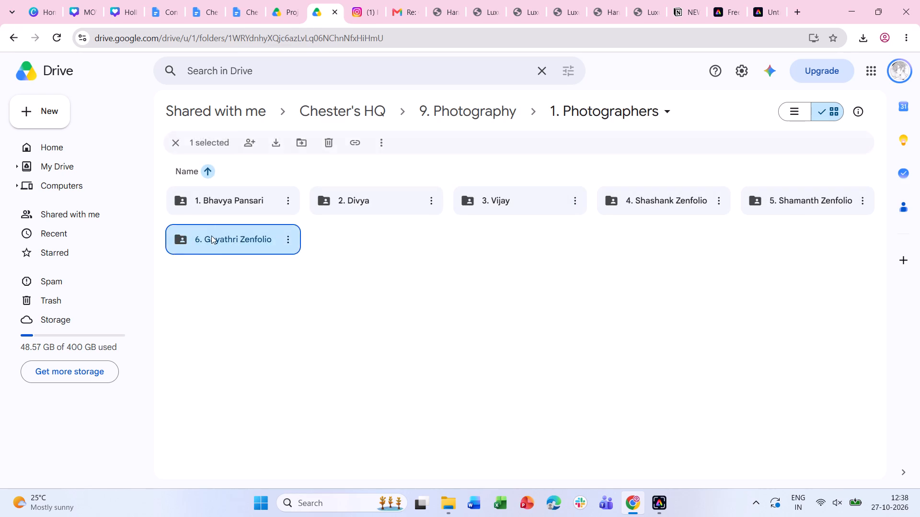
click(14, 38)
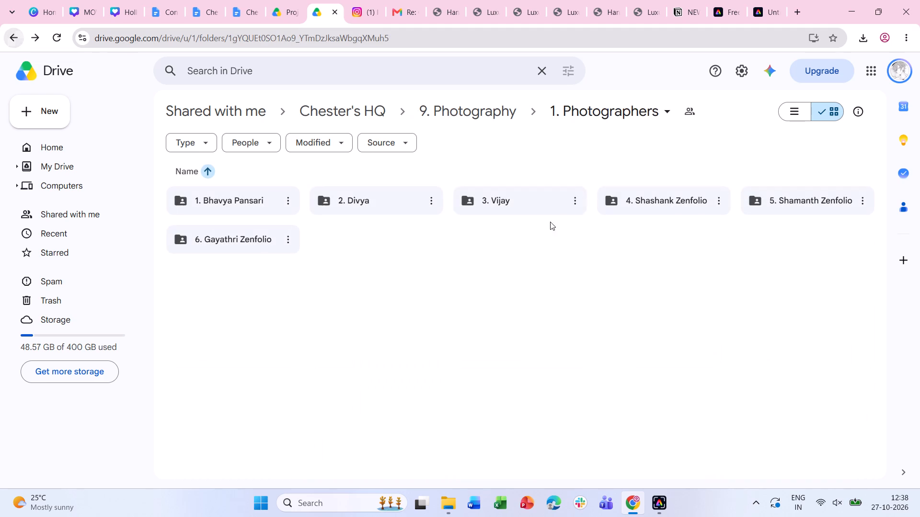
click(7, 38)
click(7, 38)
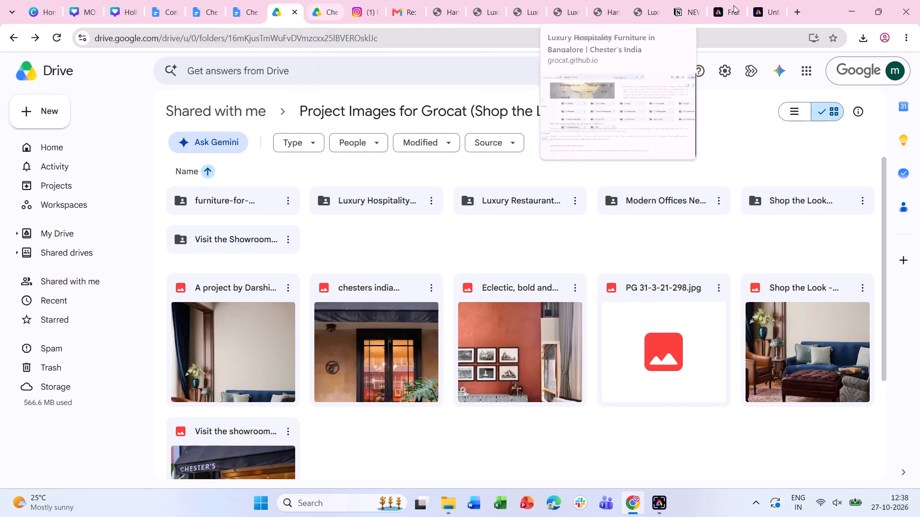
On the chesters_india Instagram profile, open the tagged posts and look through the images of the Royal Palms interior post.
click(365, 10)
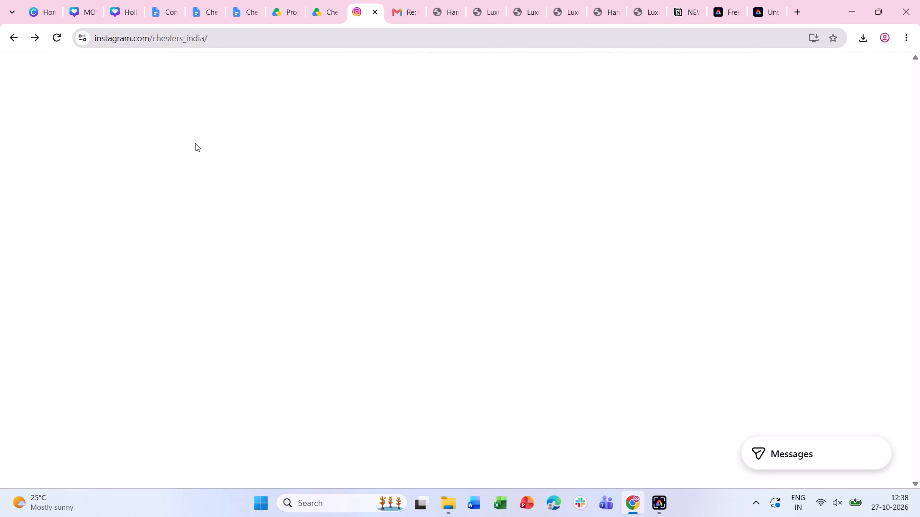
scroll(768, 202, down, 2)
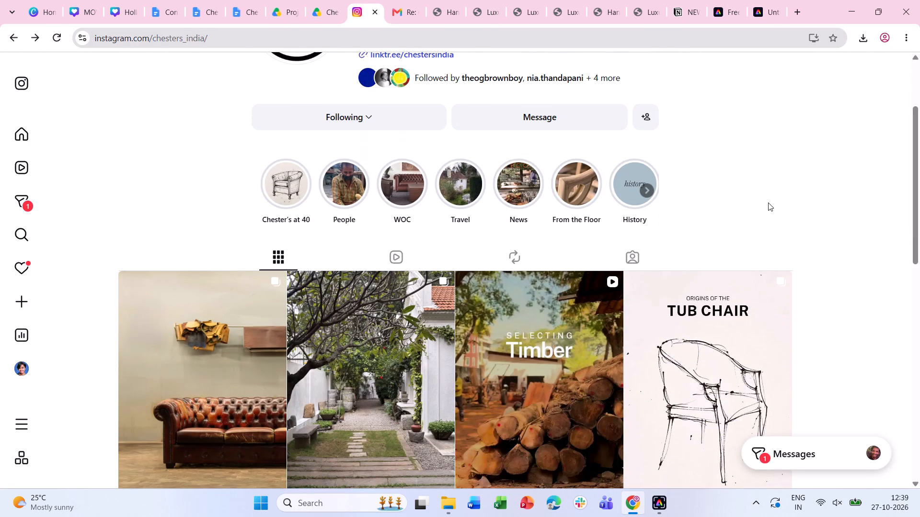
click(624, 258)
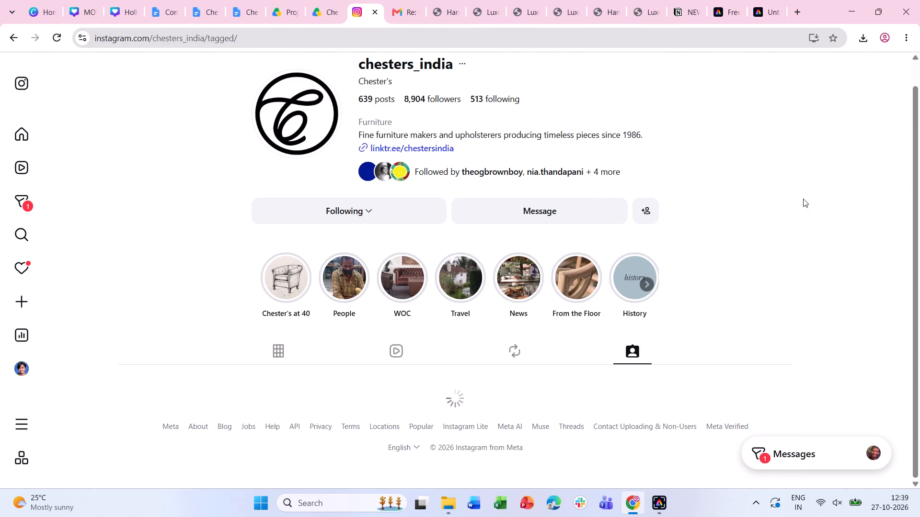
scroll(837, 182, down, 5)
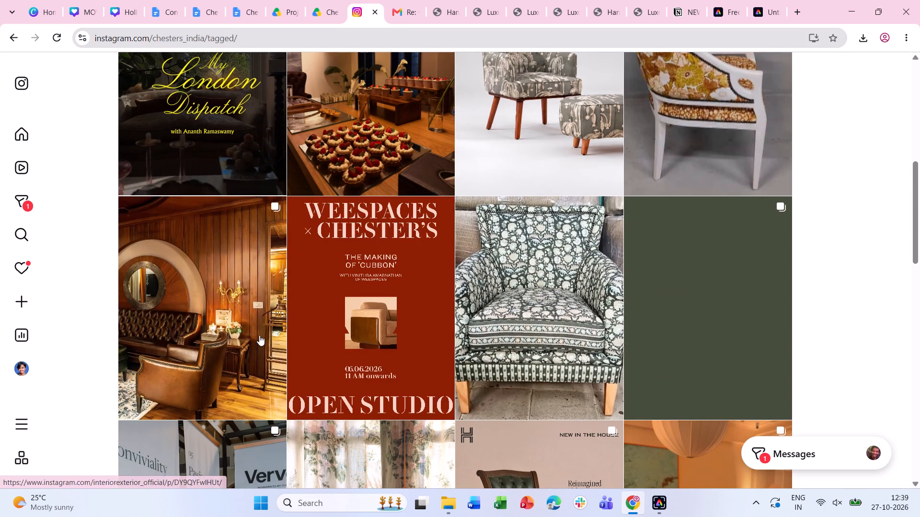
click(259, 335)
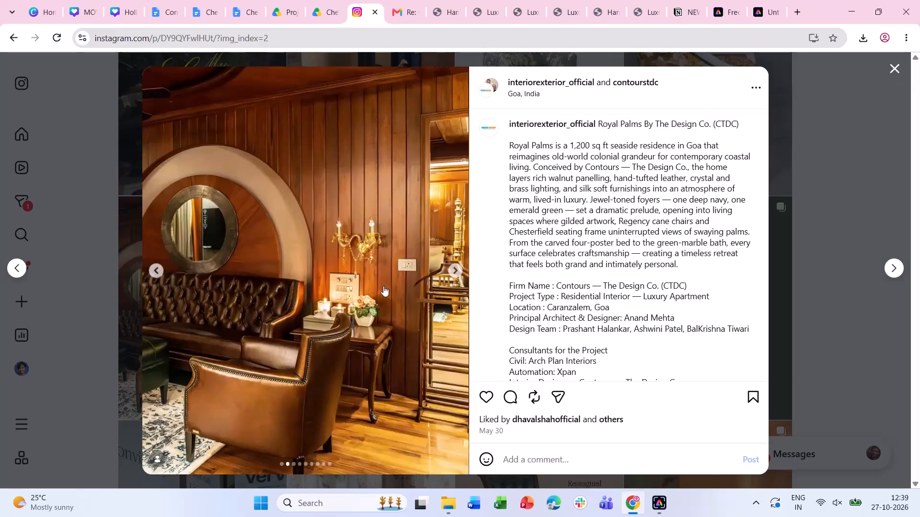
click(451, 273)
click(451, 273)
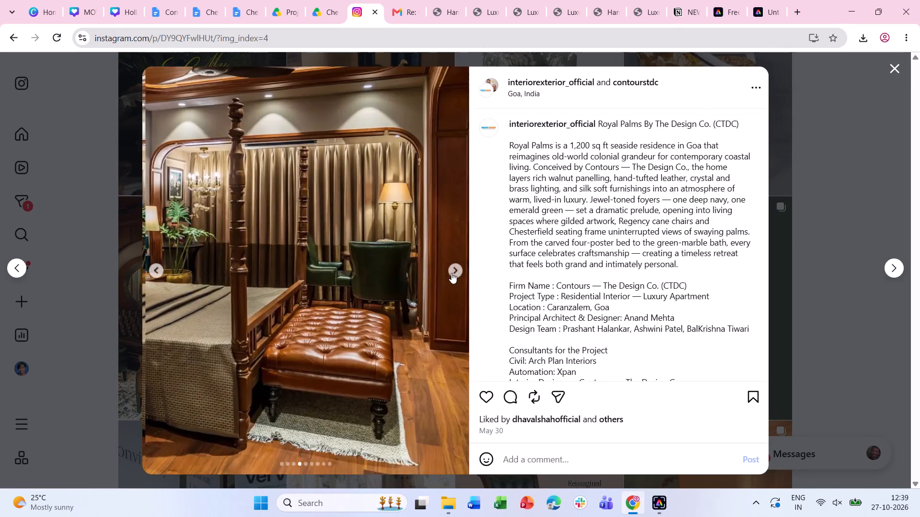
click(451, 273)
click(451, 273)
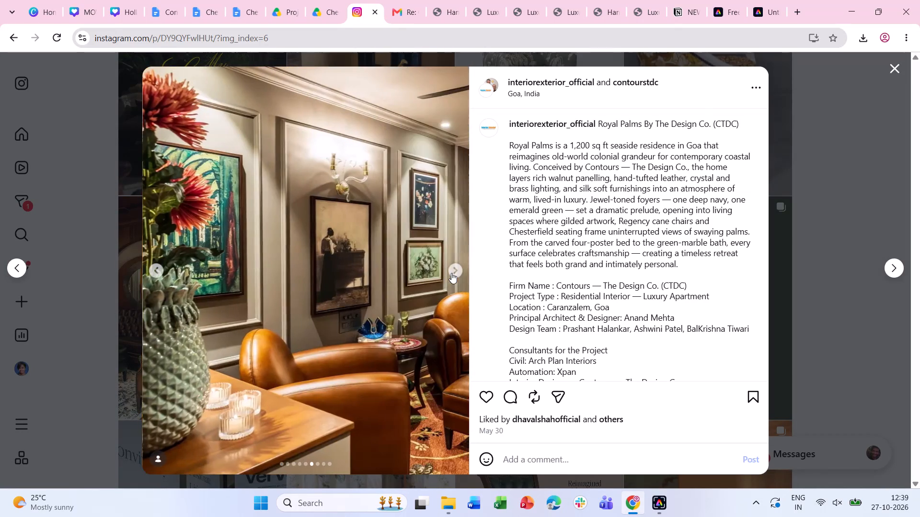
click(451, 273)
click(451, 273)
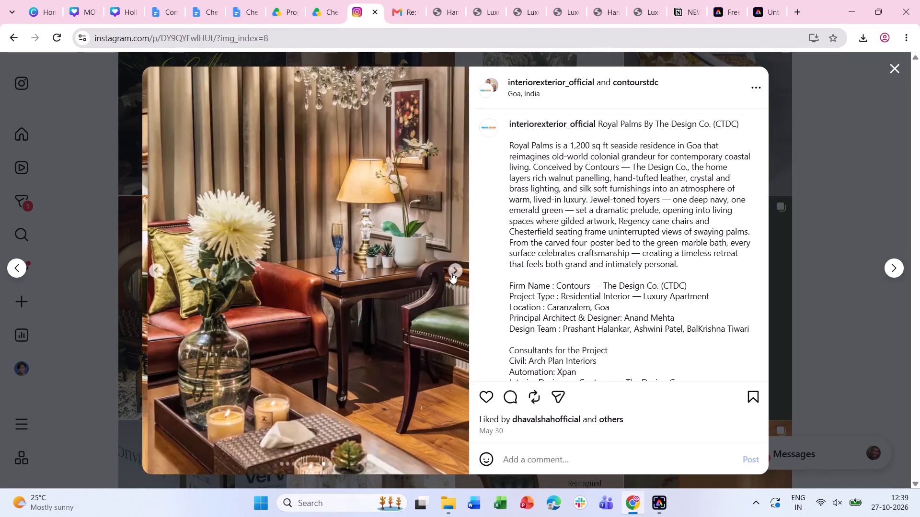
click(451, 273)
click(897, 71)
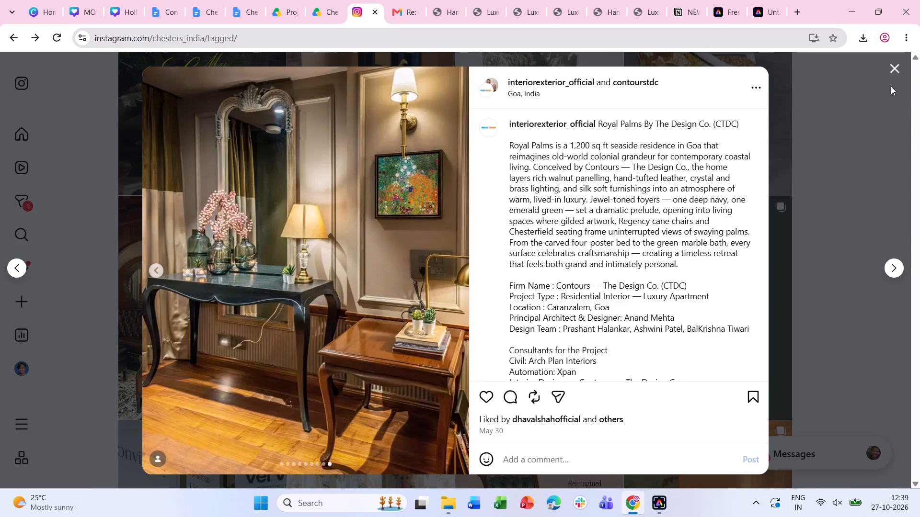
Browse the older posts tagging chesters_india for suitable hospitality and office furniture images, ending back at the top of the profile.
scroll(840, 272, down, 3)
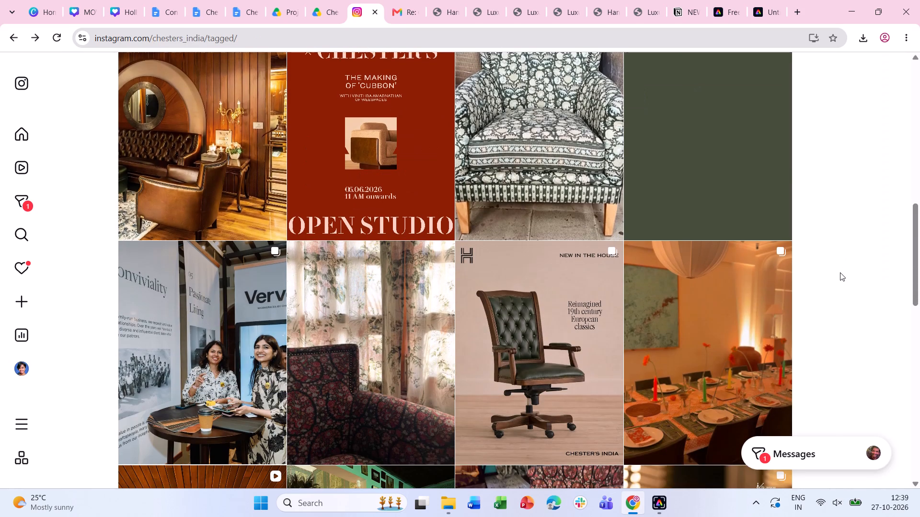
scroll(840, 272, down, 7)
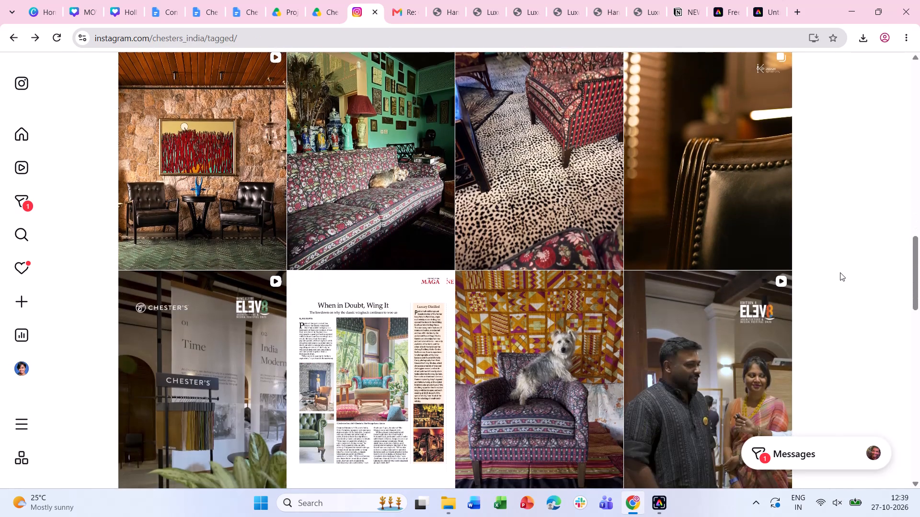
scroll(840, 272, down, 5)
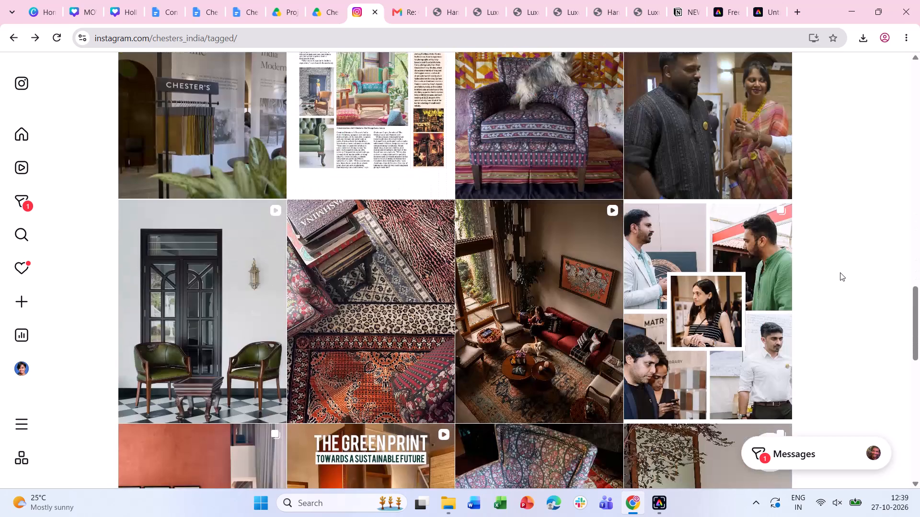
scroll(840, 272, down, 4)
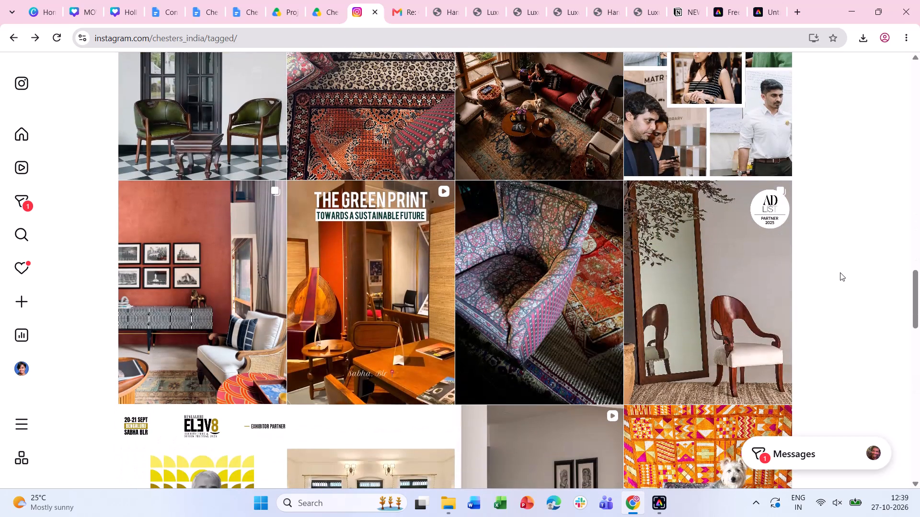
scroll(840, 272, down, 4)
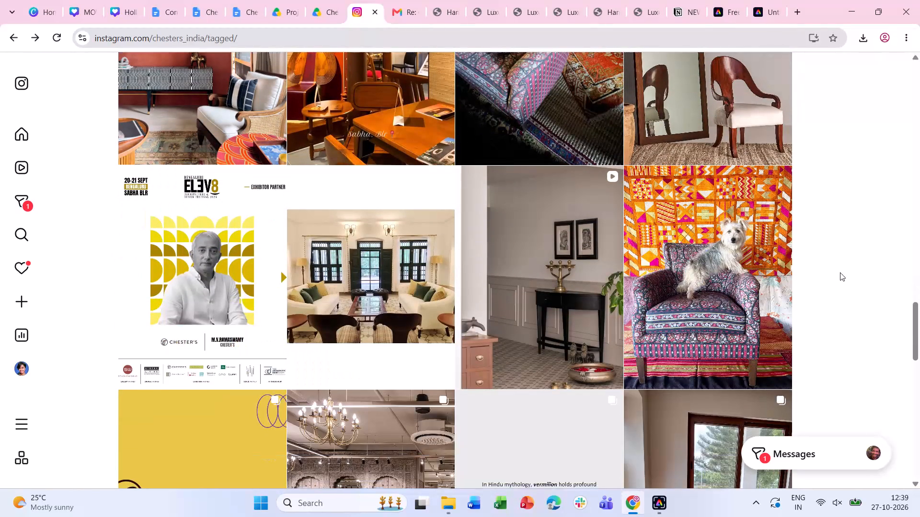
scroll(840, 272, down, 2)
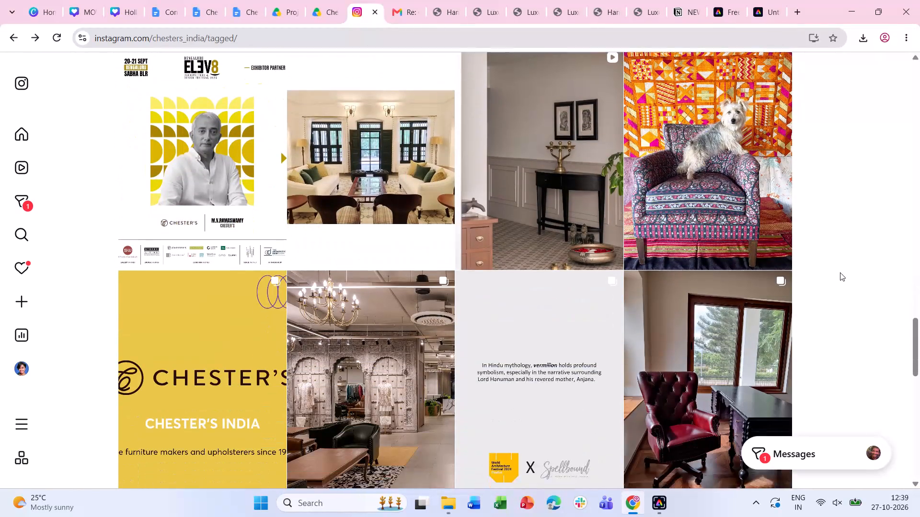
scroll(840, 272, down, 3)
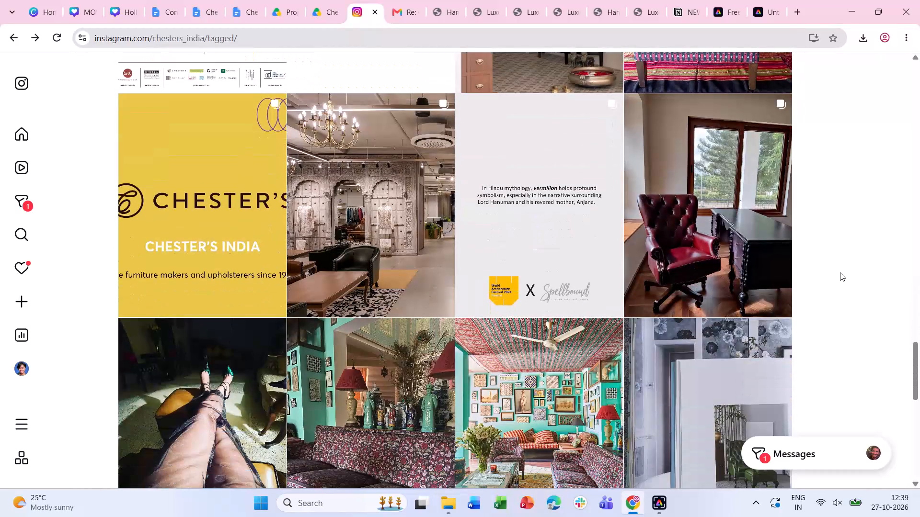
scroll(840, 272, down, 8)
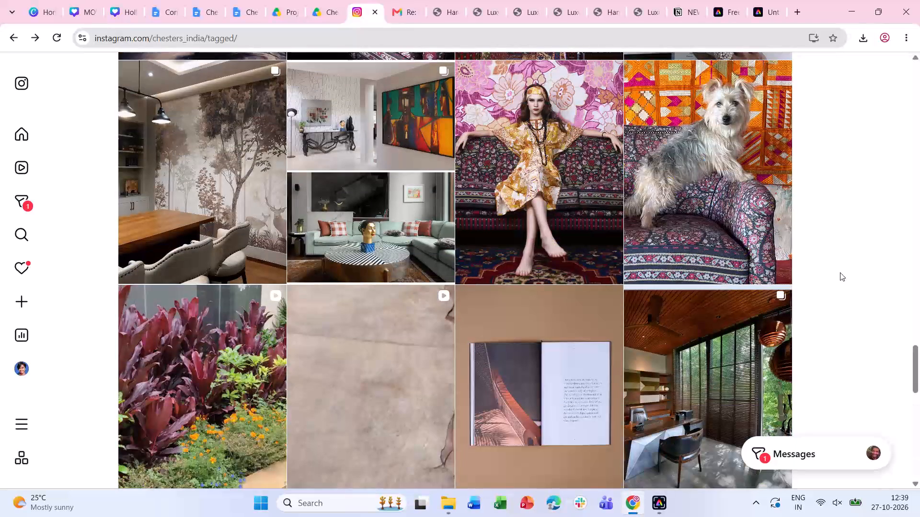
scroll(840, 272, down, 5)
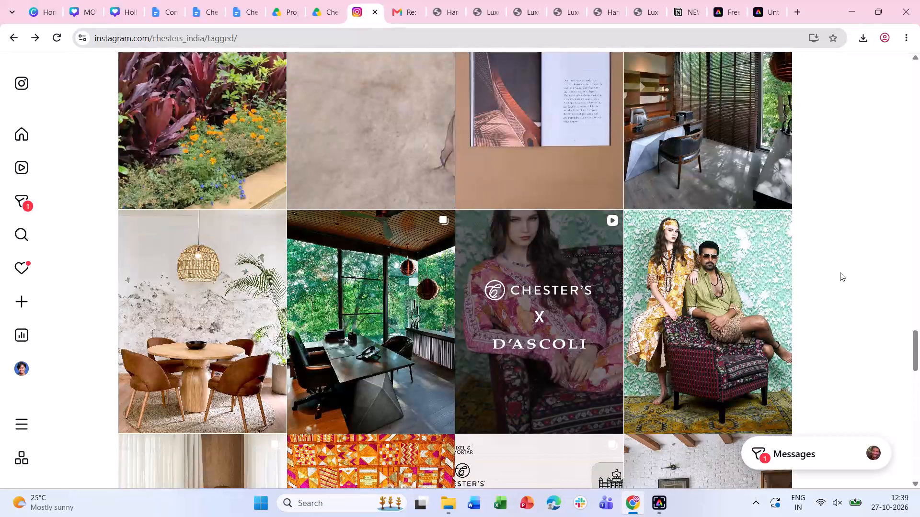
scroll(840, 272, down, 4)
scroll(840, 272, up, 1)
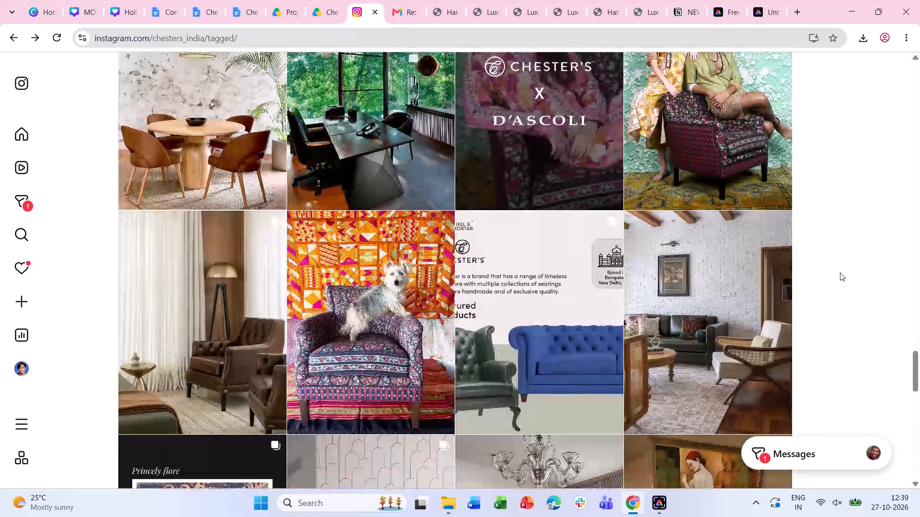
scroll(840, 272, down, 6)
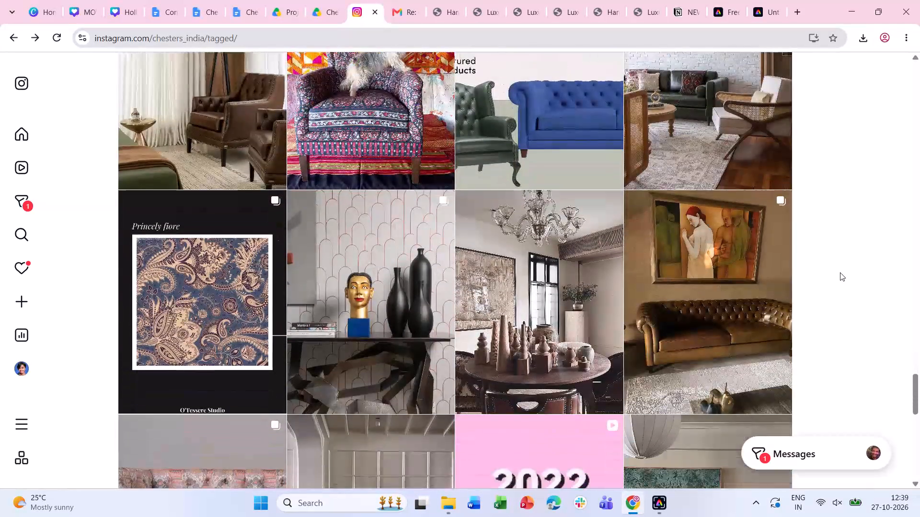
scroll(840, 272, down, 4)
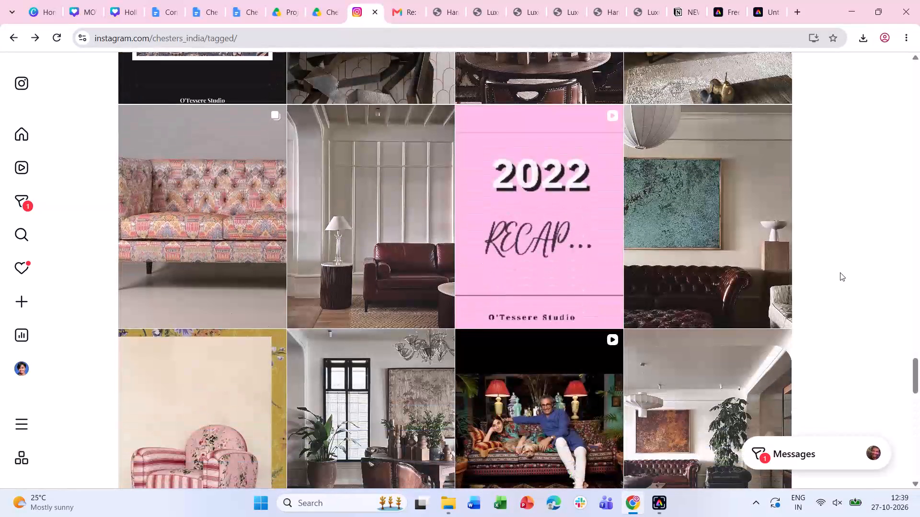
scroll(840, 272, down, 4)
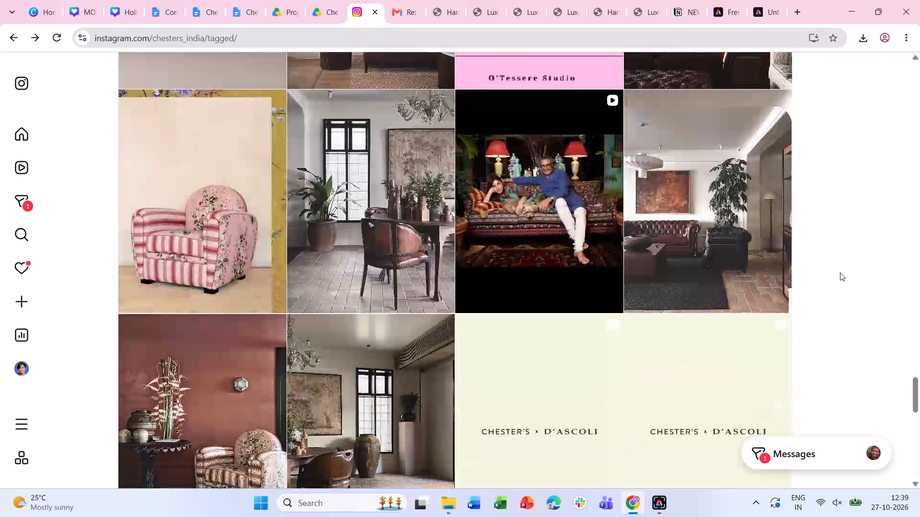
scroll(840, 272, down, 7)
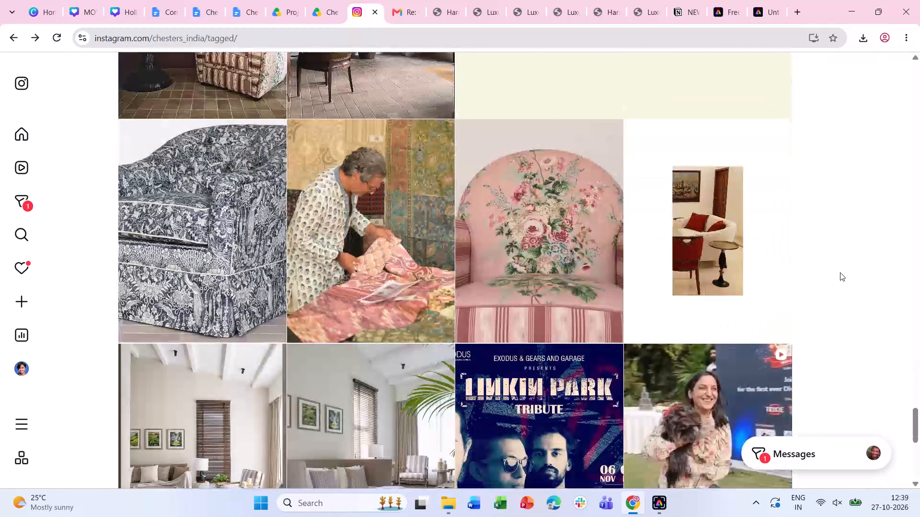
scroll(840, 272, down, 3)
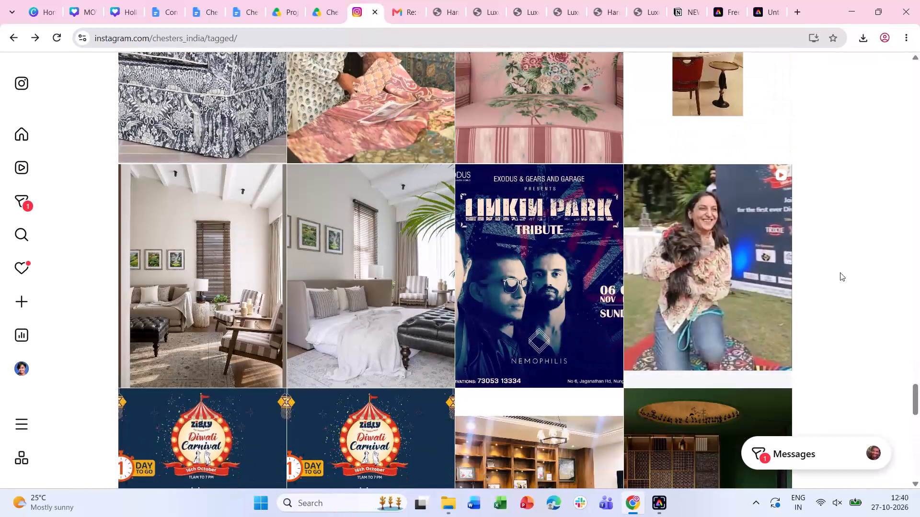
scroll(840, 272, down, 6)
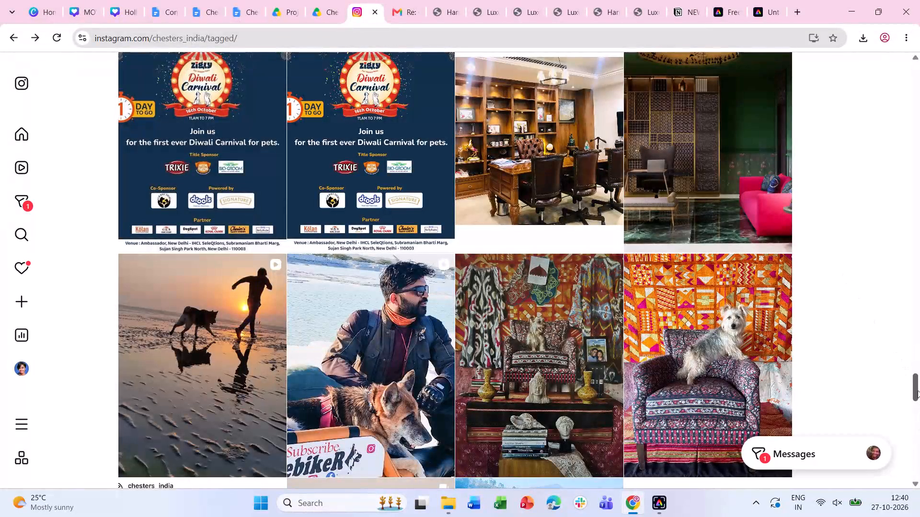
drag(918, 390, 919, 36)
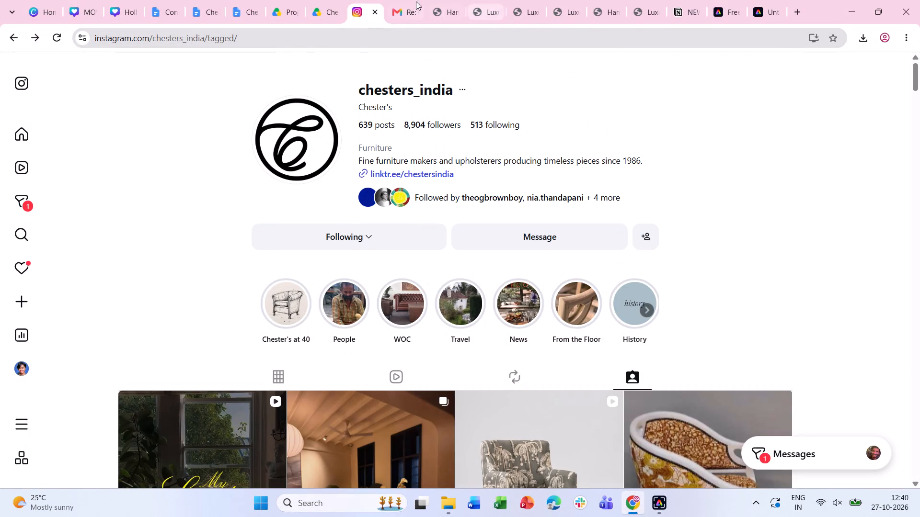
Return to Chester's HQ in Drive and check Brand Assets under 6. Website, ending back in 6. Website.
click(325, 10)
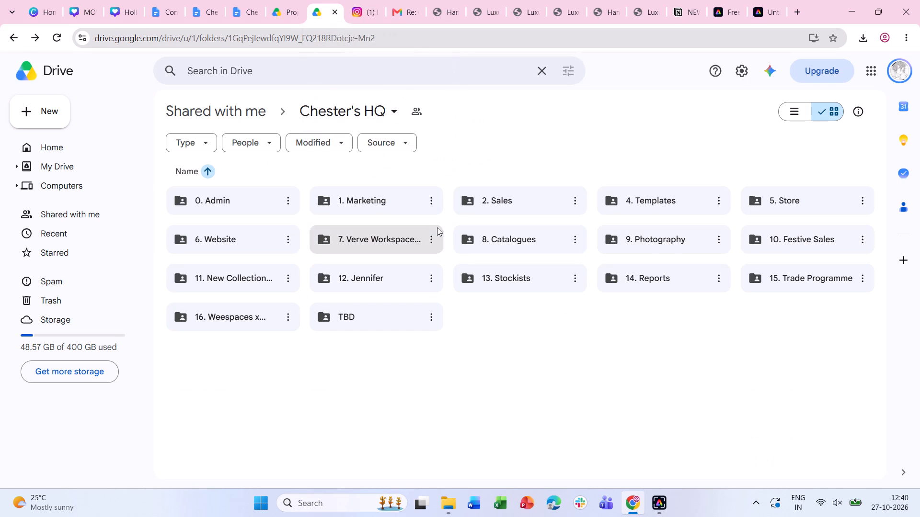
double_click(232, 239)
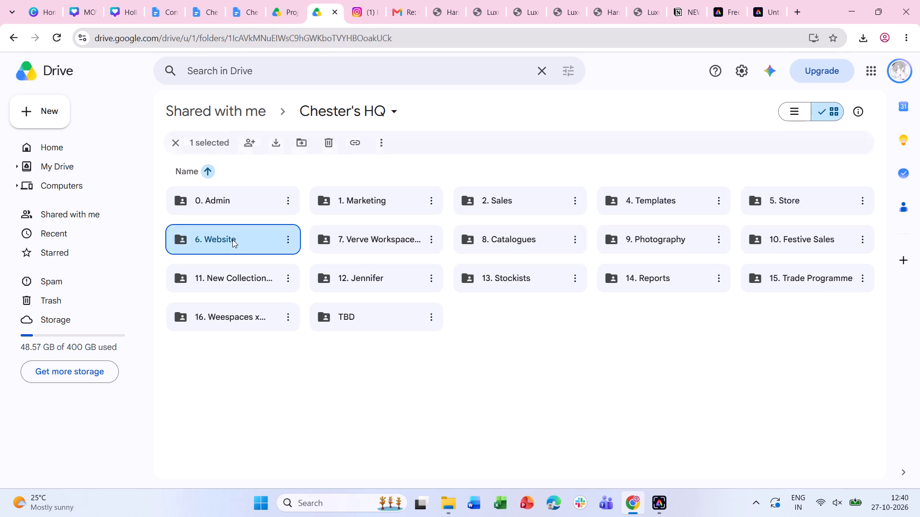
double_click(355, 202)
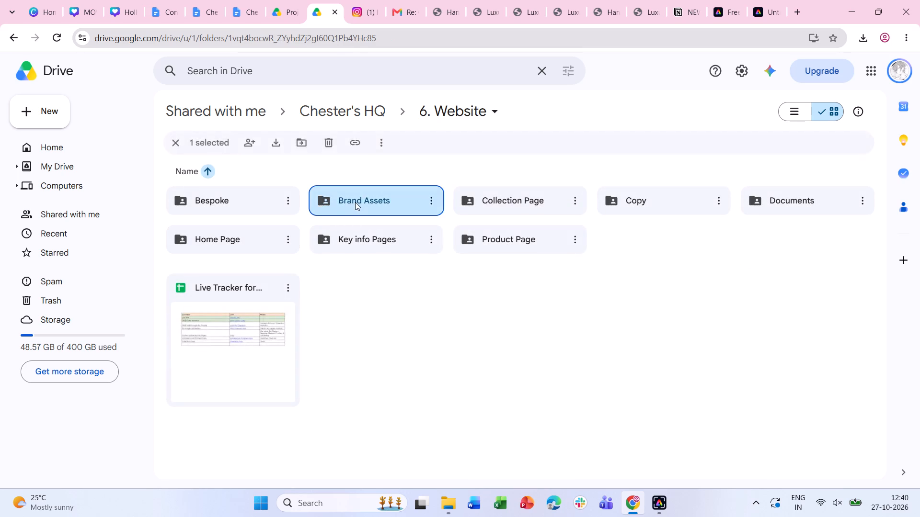
click(20, 35)
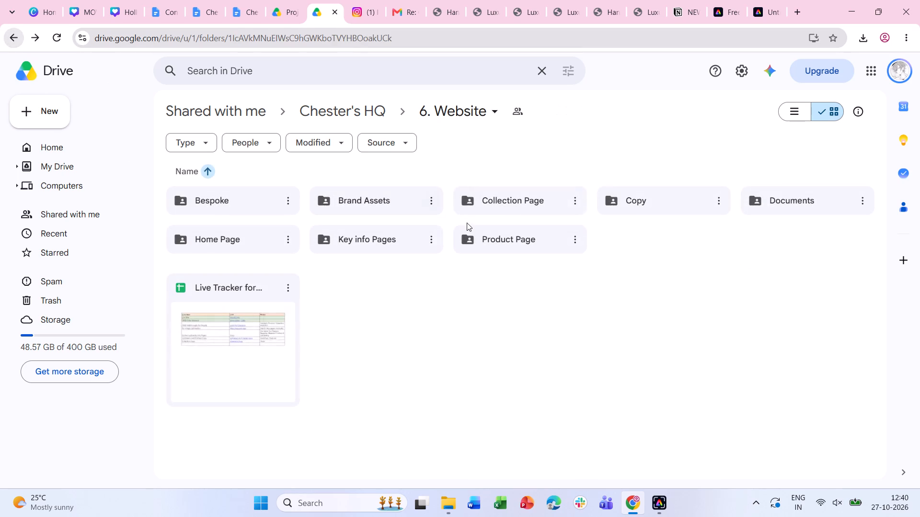
Look into the Collection Page Images folder under 6. Website, ending back in Chester's HQ.
double_click(497, 209)
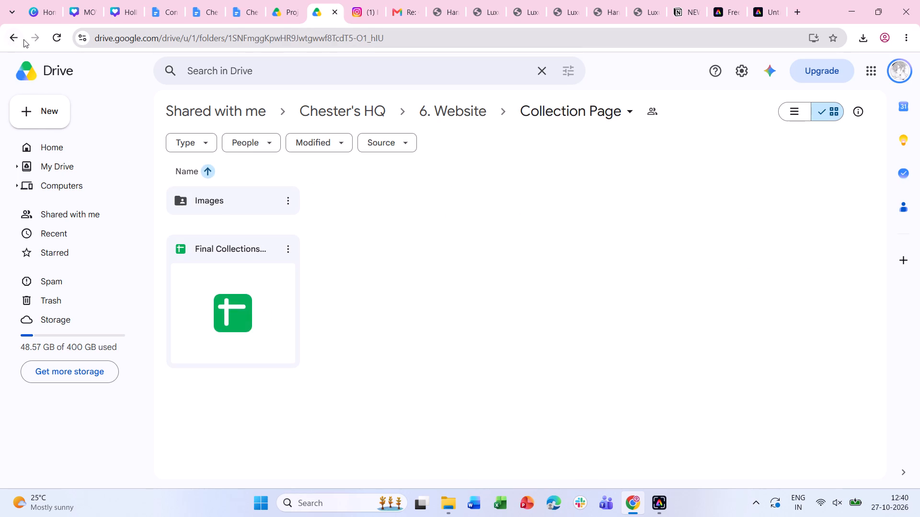
double_click(214, 204)
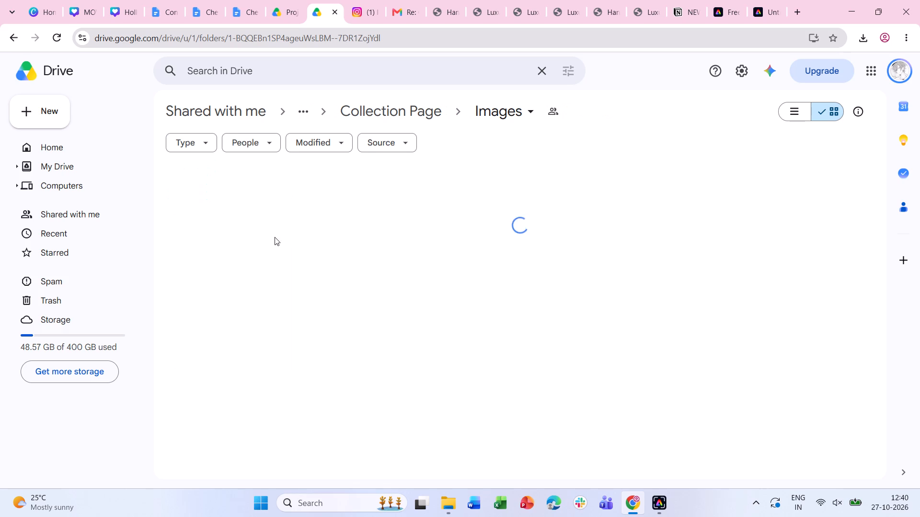
double_click(13, 36)
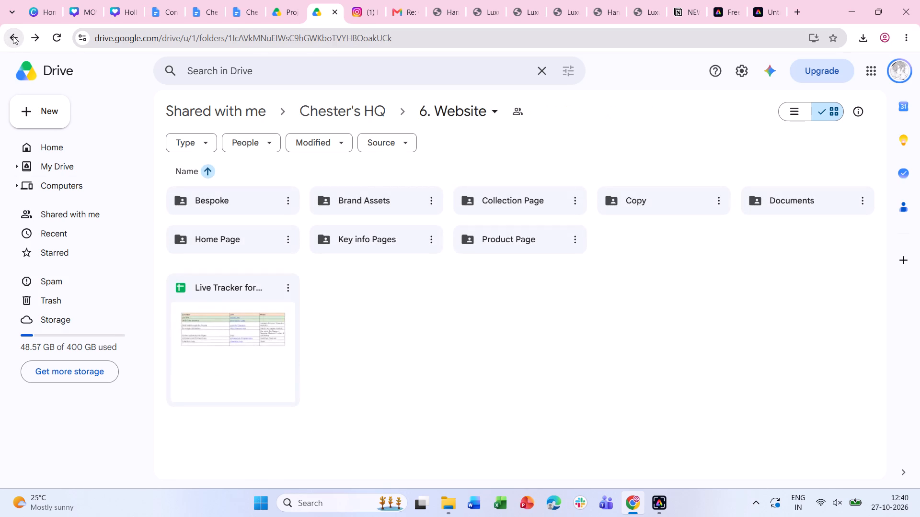
click(13, 36)
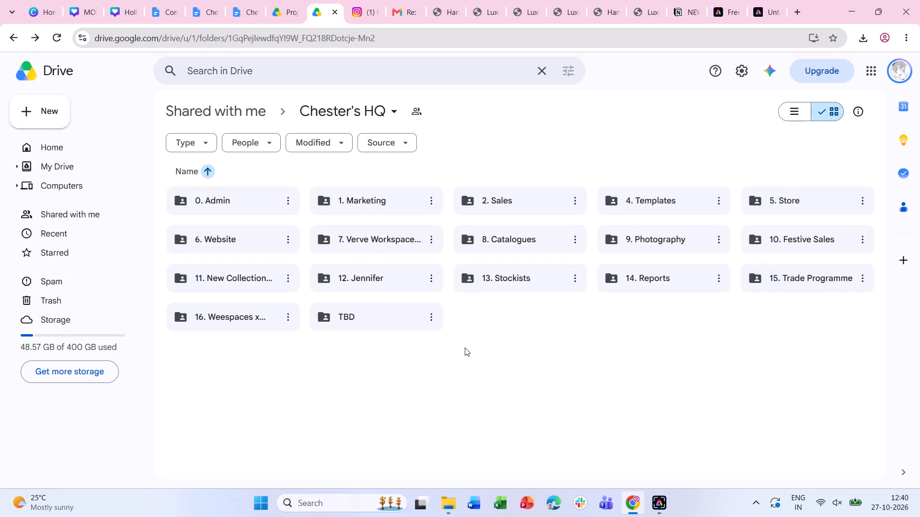
click(465, 348)
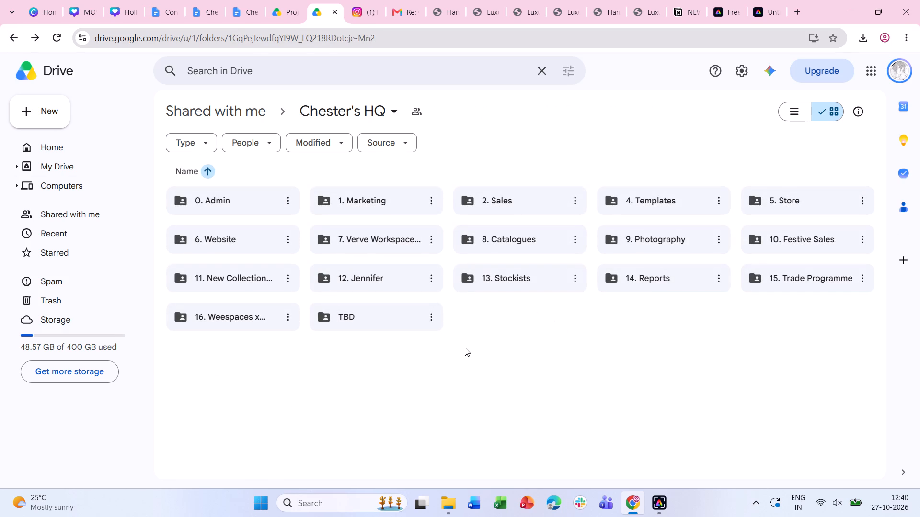